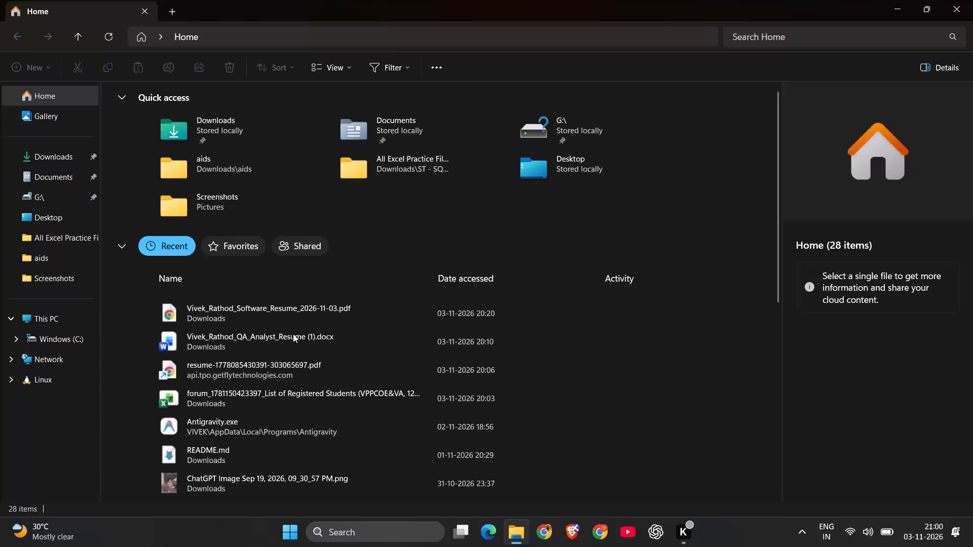
Open AIDS_Lab_Viva_Questions_and_Answers.docx from the Downloads folder in Word and enable editing.
click(28, 155)
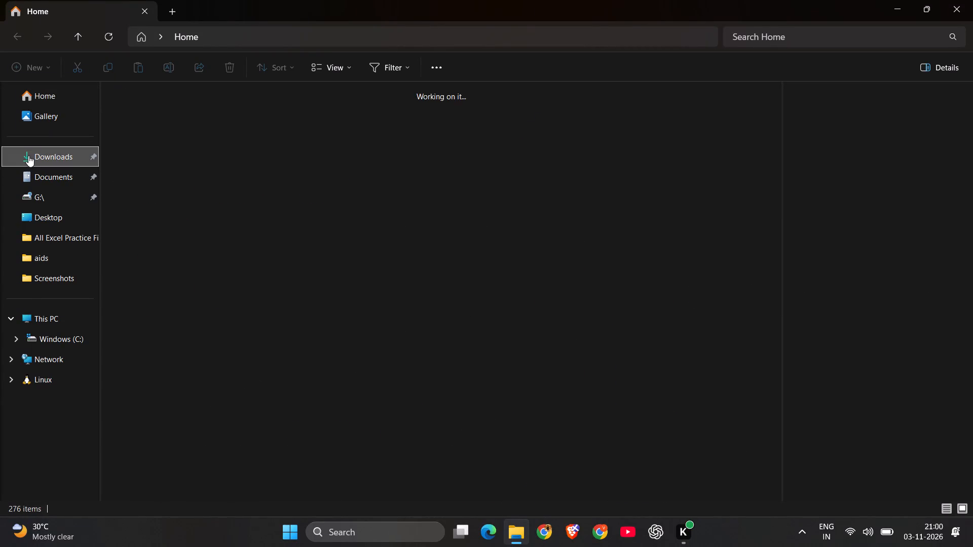
click(156, 175)
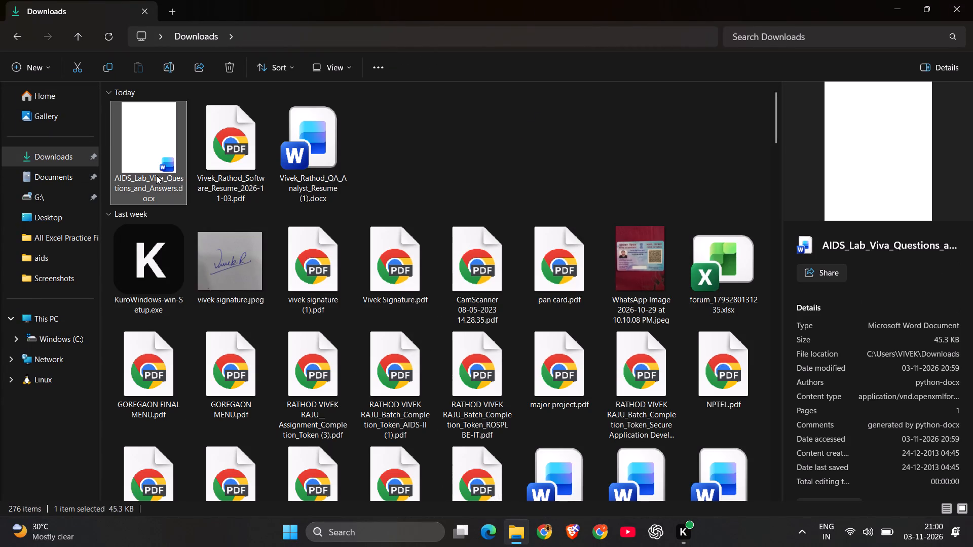
key(Return)
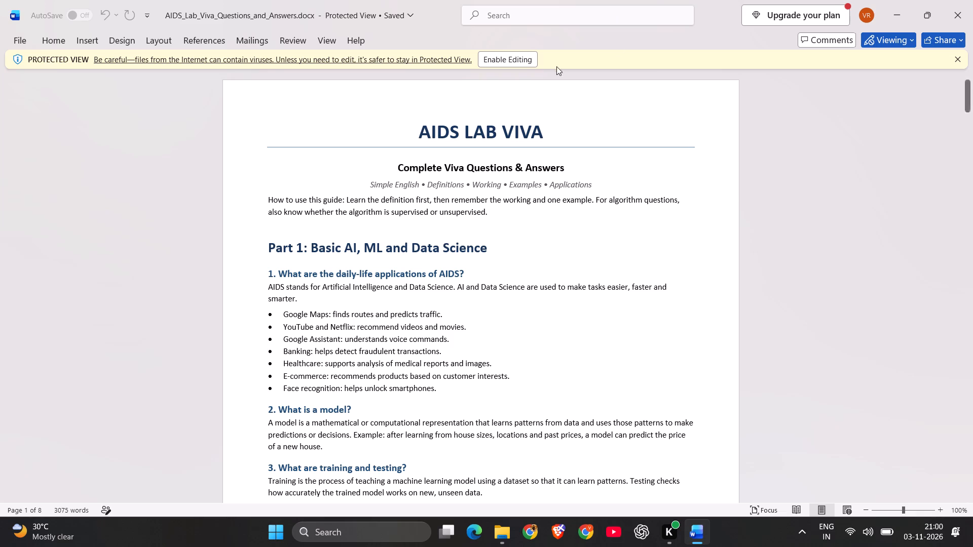
click(511, 61)
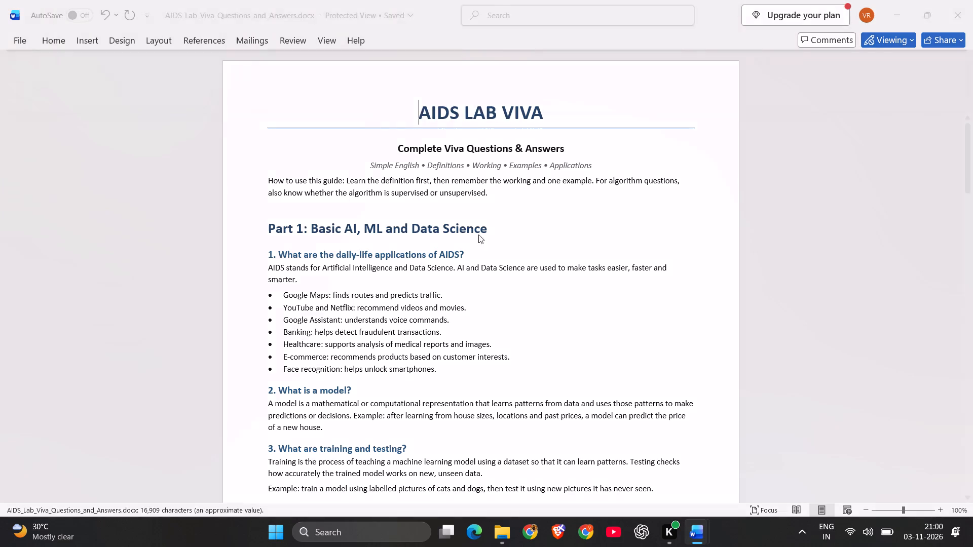
Set the font colour of the entire document's text to white.
click(450, 371)
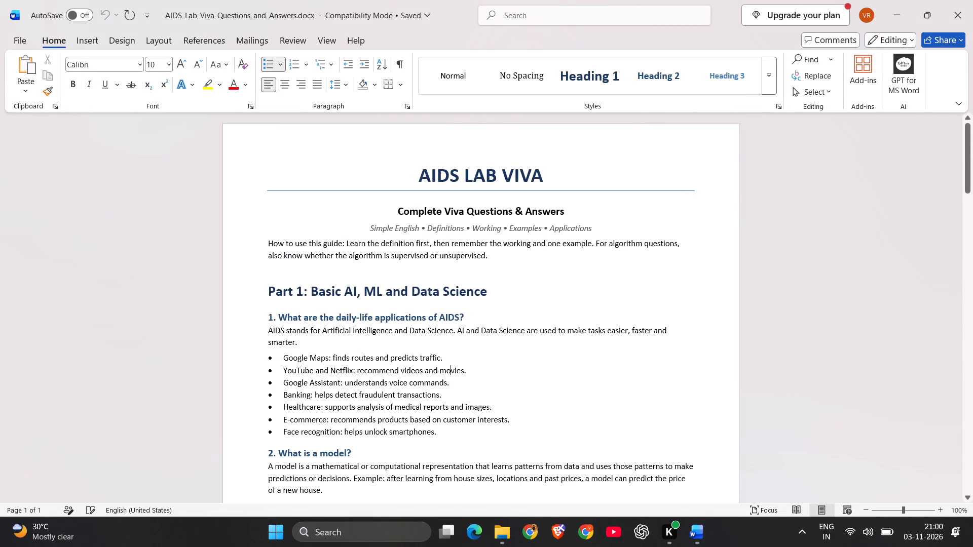
click(441, 346)
key(ctrl+a)
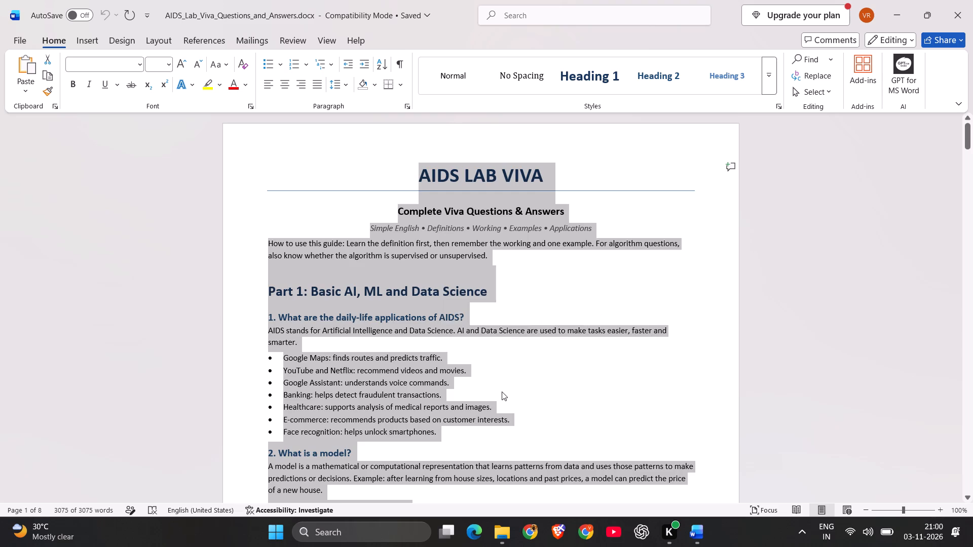
scroll(501, 392, down, 8)
scroll(501, 392, down, 20)
scroll(501, 392, down, 20)
scroll(501, 392, down, 20)
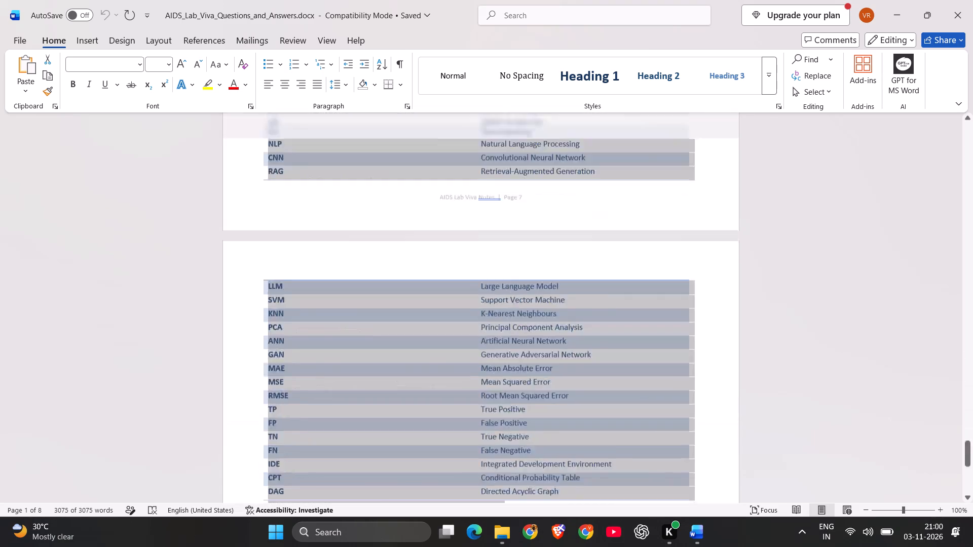
scroll(501, 392, down, 13)
scroll(501, 392, up, 6)
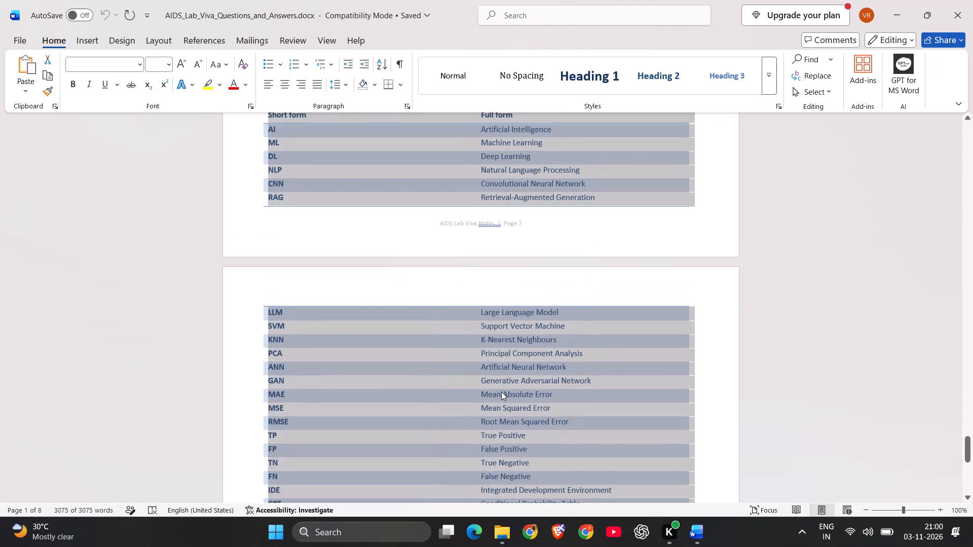
scroll(501, 392, up, 4)
ctrl+scroll(501, 392, down, 1)
ctrl+scroll(501, 392, up, 1)
scroll(501, 392, up, 2)
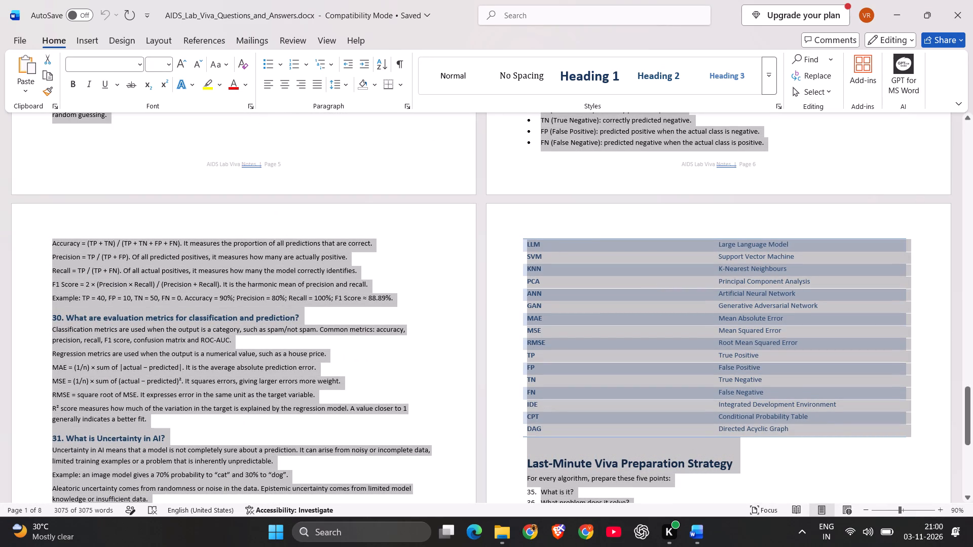
click(243, 88)
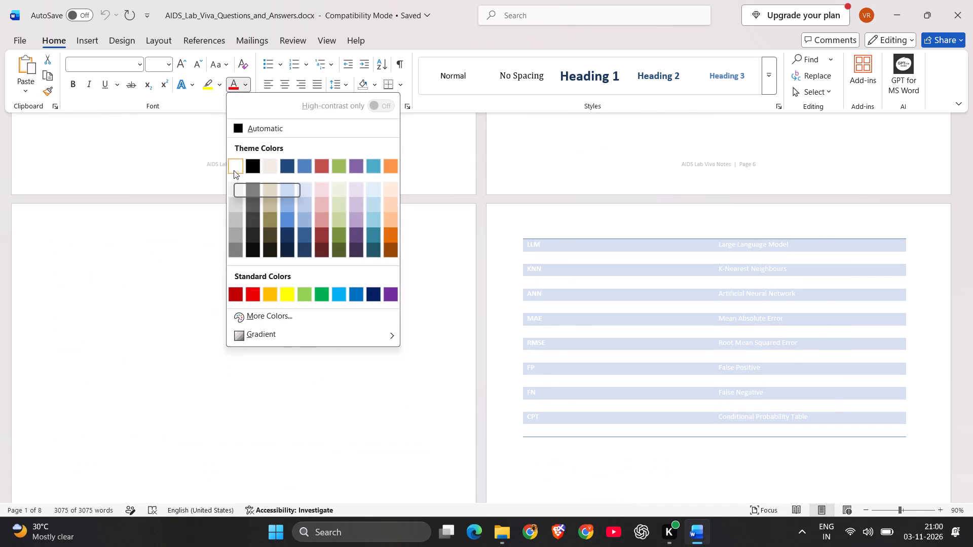
click(234, 170)
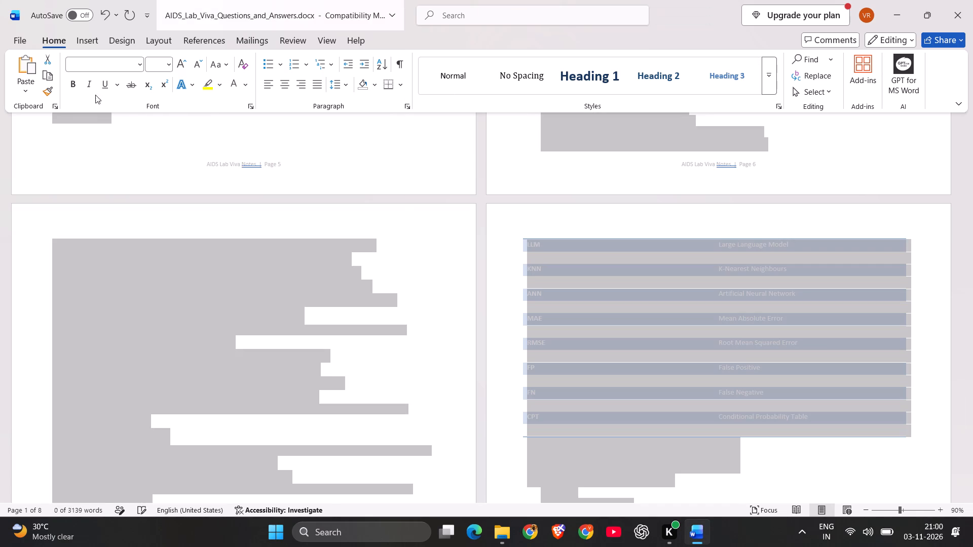
Set the document's page colour to black.
click(116, 38)
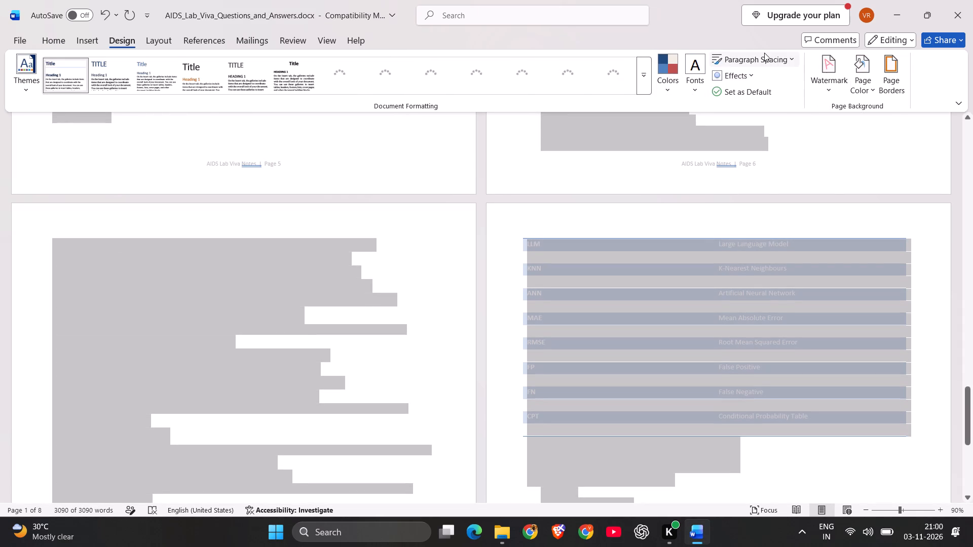
click(860, 87)
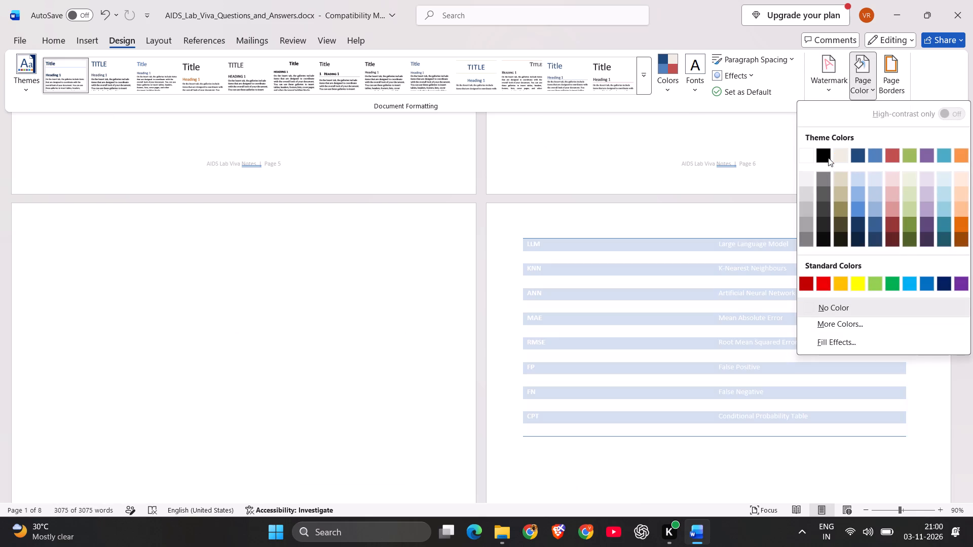
click(828, 158)
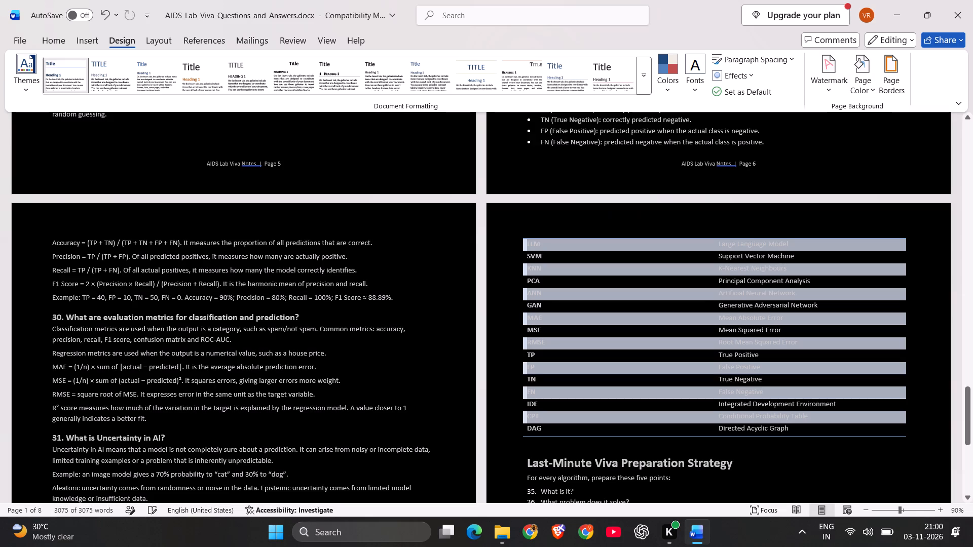
Examine the pages and tables throughout the document for how the white text reads on the black page.
click(586, 189)
drag(542, 252, 543, 243)
double_click(543, 243)
scroll(429, 266, up, 14)
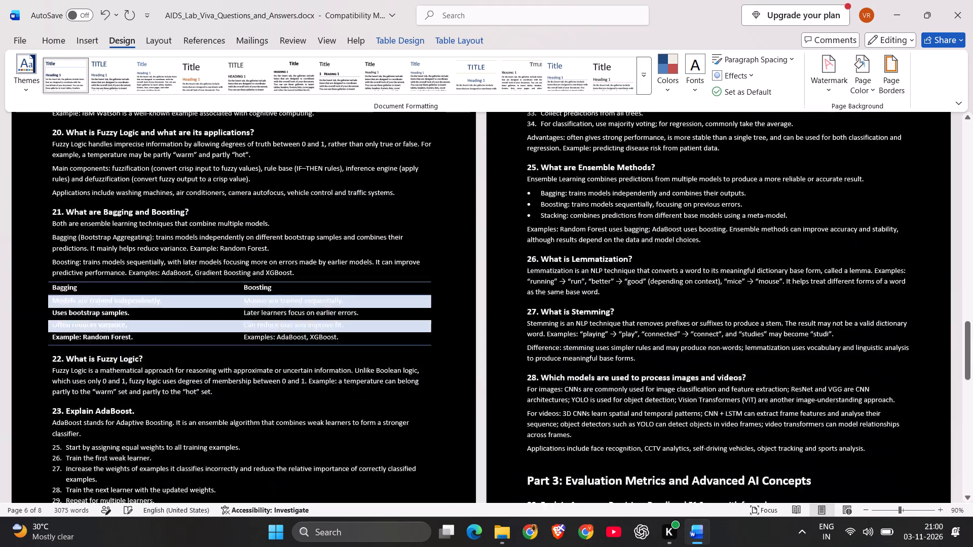
scroll(429, 266, up, 20)
scroll(429, 266, up, 13)
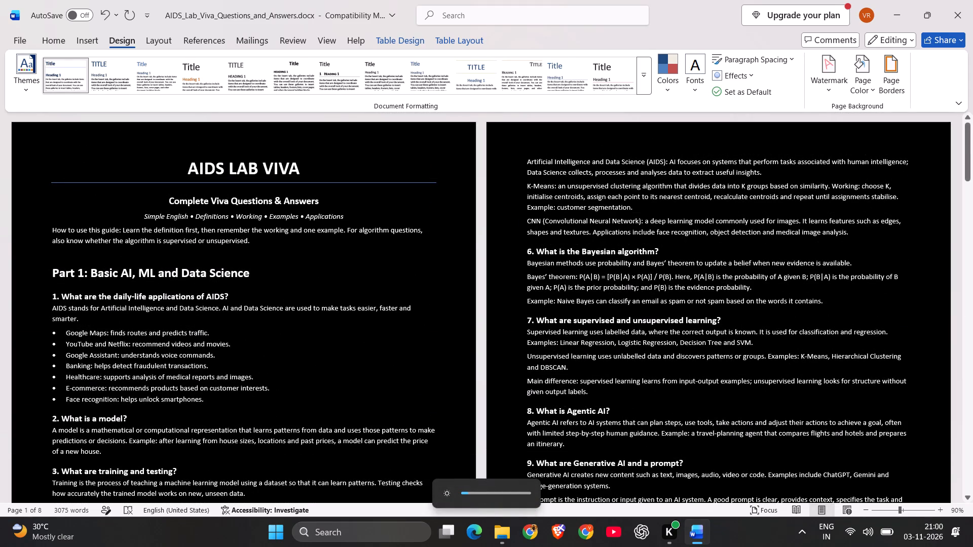
click(246, 219)
scroll(234, 278, down, 1)
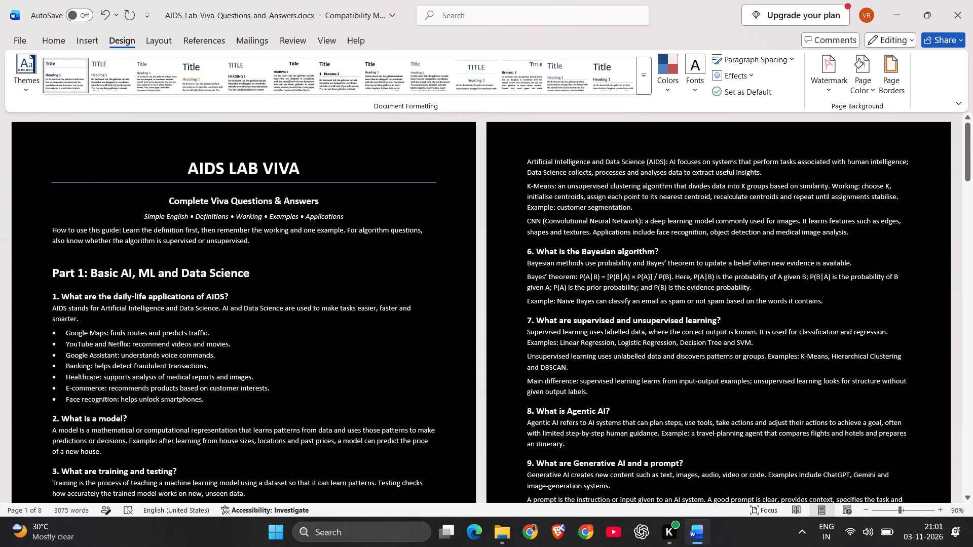
scroll(234, 278, down, 2)
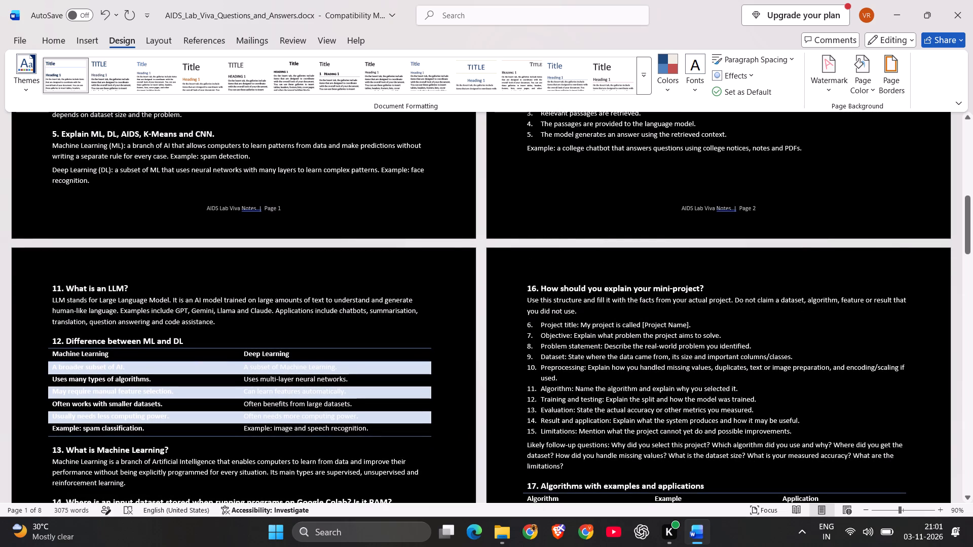
scroll(219, 343, down, 2)
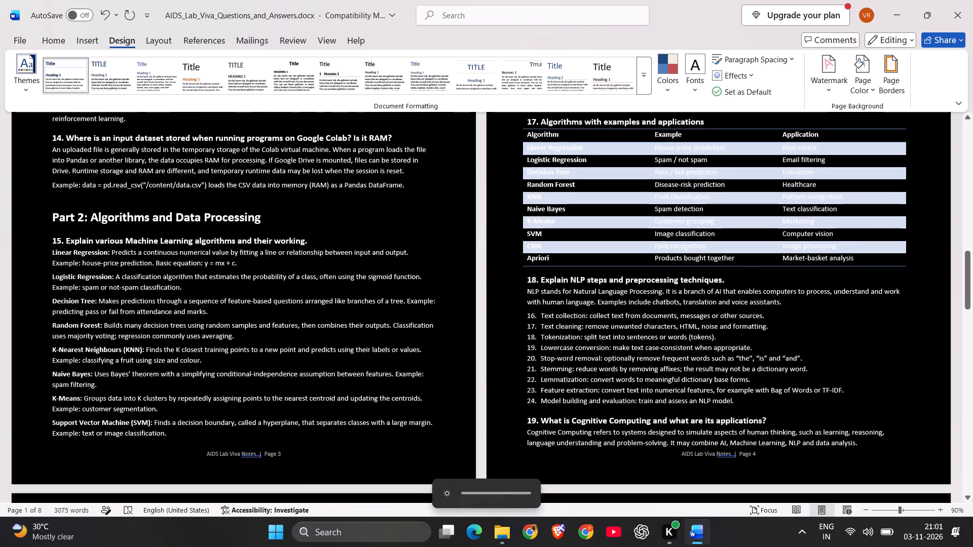
scroll(219, 343, up, 1)
ctrl+scroll(219, 343, down, 1)
ctrl+scroll(219, 343, up, 1)
scroll(219, 343, up, 3)
ctrl+scroll(219, 343, down, 1)
scroll(219, 343, up, 1)
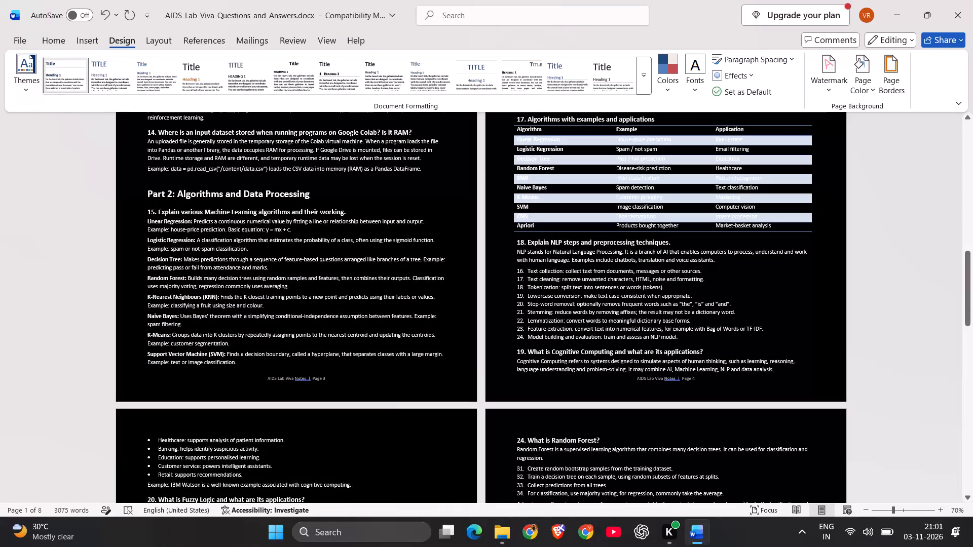
ctrl+scroll(213, 243, up, 3)
scroll(213, 243, up, 2)
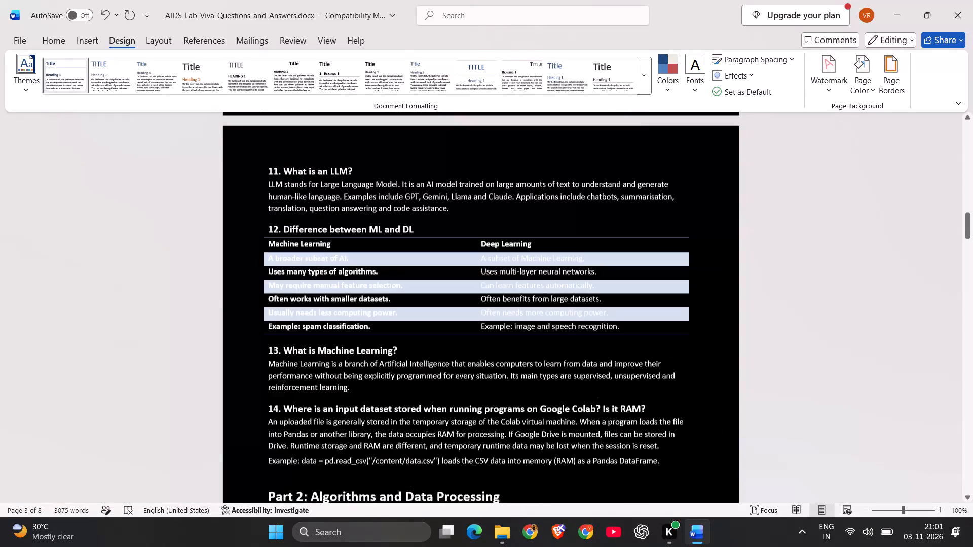
scroll(213, 243, up, 9)
Delete the words "Simple English" from the italic line under "Complete Viva Questions & Answers".
click(396, 289)
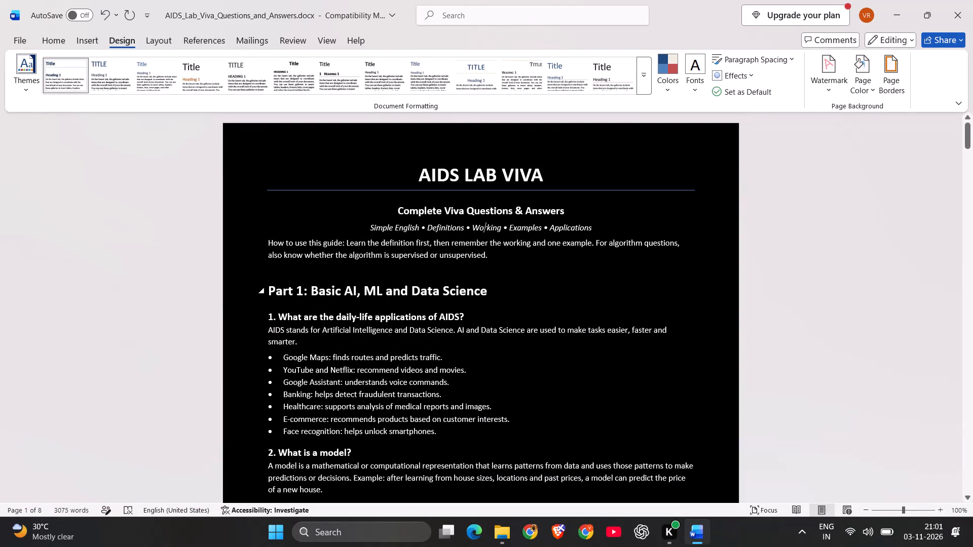
click(422, 228)
key(BackSpace)
key(BackSpace)
key(BackSpace)
key(BackSpace)
key(BackSpace)
key(BackSpace)
key(BackSpace)
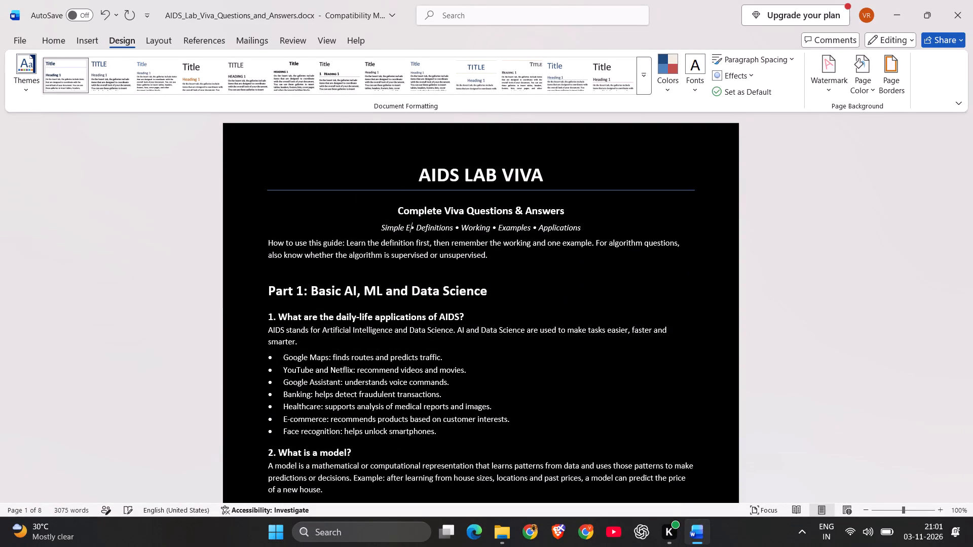
key(BackSpace)
key(BackSpace)
key(BackSpace)
key(BackSpace)
key(BackSpace)
key(BackSpace)
key(BackSpace)
key(BackSpace)
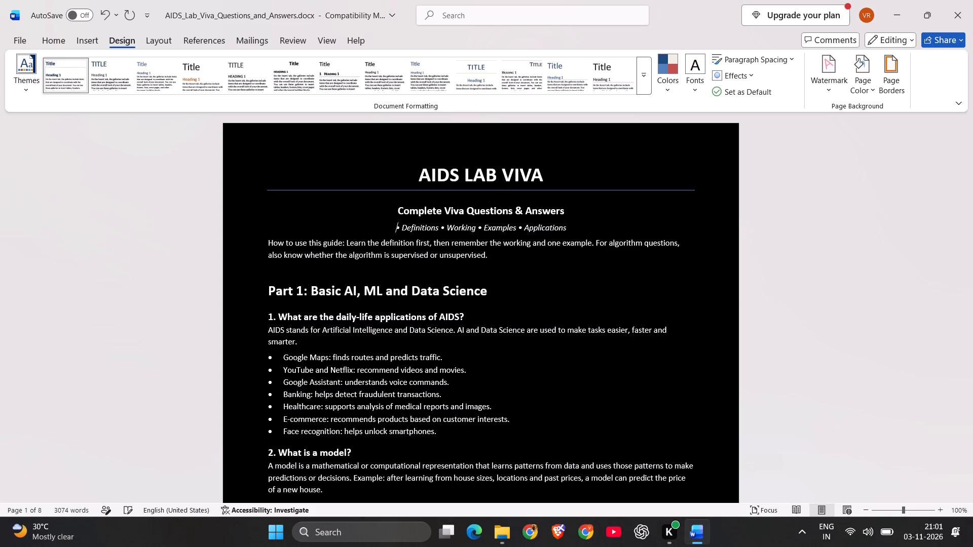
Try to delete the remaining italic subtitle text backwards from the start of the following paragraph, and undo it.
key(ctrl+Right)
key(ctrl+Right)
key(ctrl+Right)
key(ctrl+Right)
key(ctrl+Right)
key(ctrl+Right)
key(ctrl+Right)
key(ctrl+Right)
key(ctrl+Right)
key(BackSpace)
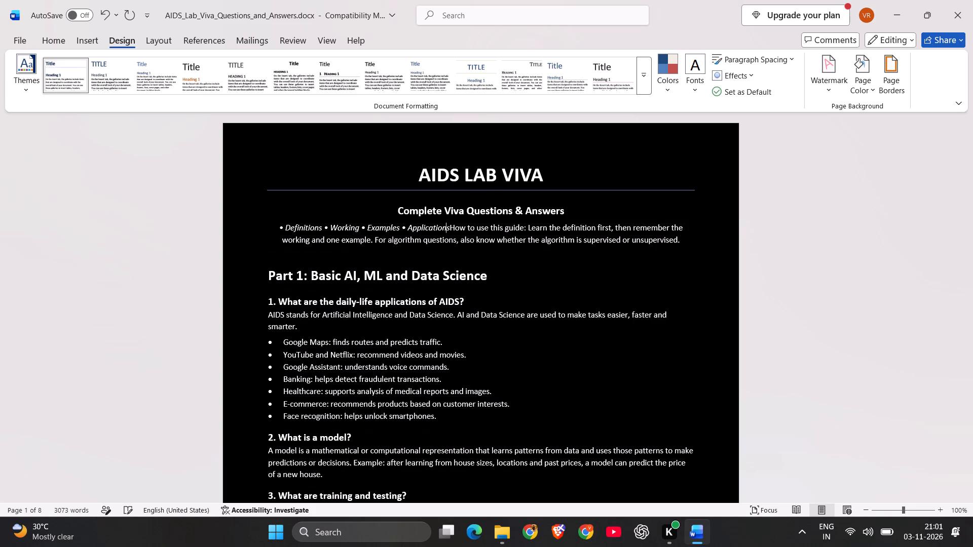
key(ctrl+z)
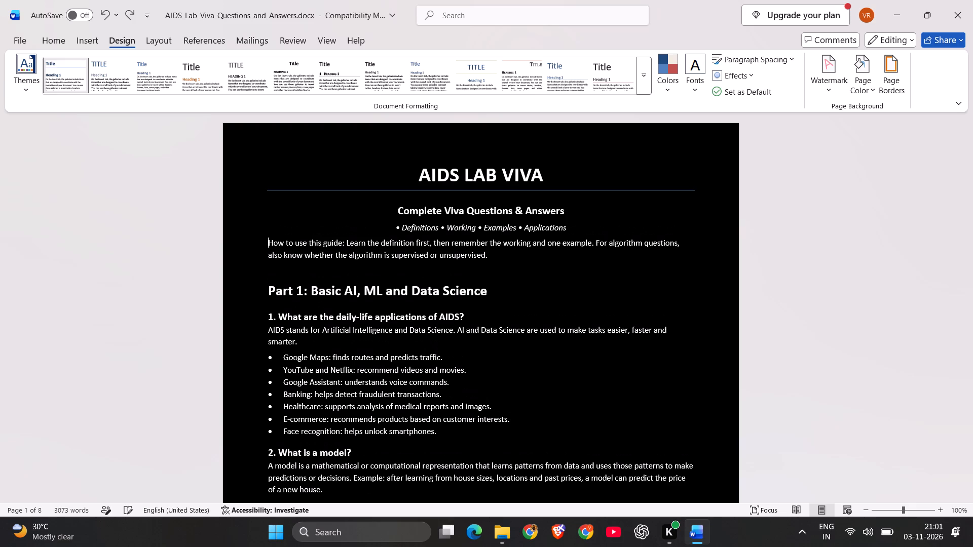
Delete the remaining italic subtitle text "• Definitions • Working • Examples • Applications", keeping the line separate from the paragraph below.
key(Up)
key(Right)
key(Right)
key(Right)
key(Right)
key(Right)
key(Right)
key(Right)
key(Right)
key(Right)
key(Right)
key(Right)
key(Right)
key(Right)
key(Right)
key(Right)
key(Right)
key(Right)
key(Right)
key(Right)
key(Right)
key(Right)
key(Right)
key(Right)
key(BackSpace)
key(BackSpace)
key(BackSpace)
key(BackSpace)
key(BackSpace)
key(BackSpace)
key(BackSpace)
key(BackSpace)
key(BackSpace)
key(BackSpace)
key(BackSpace)
key(BackSpace)
key(BackSpace)
key(BackSpace)
key(BackSpace)
key(BackSpace)
key(BackSpace)
key(BackSpace)
key(BackSpace)
key(BackSpace)
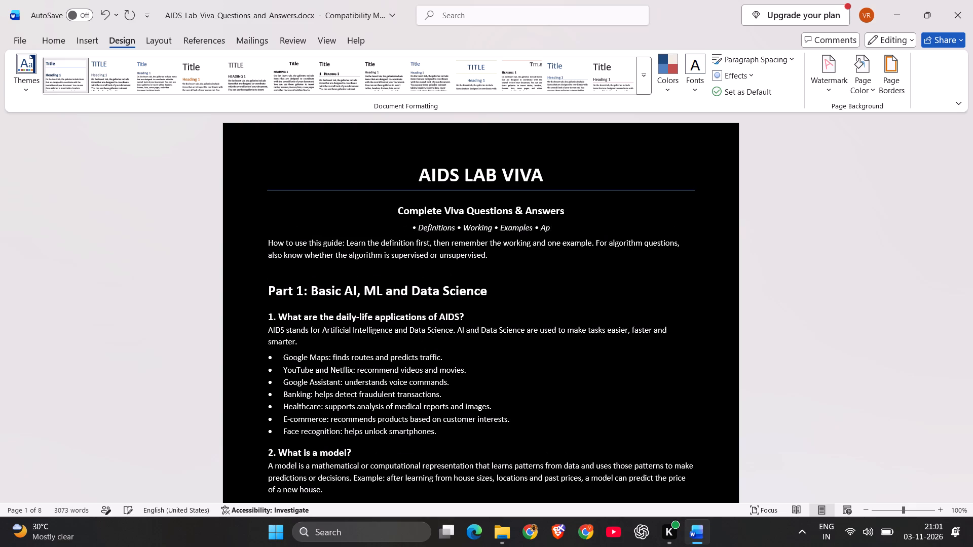
key(BackSpace)
key(BackSpace)
key(BackSpace)
key(BackSpace)
key(BackSpace)
key(BackSpace)
key(BackSpace)
key(BackSpace)
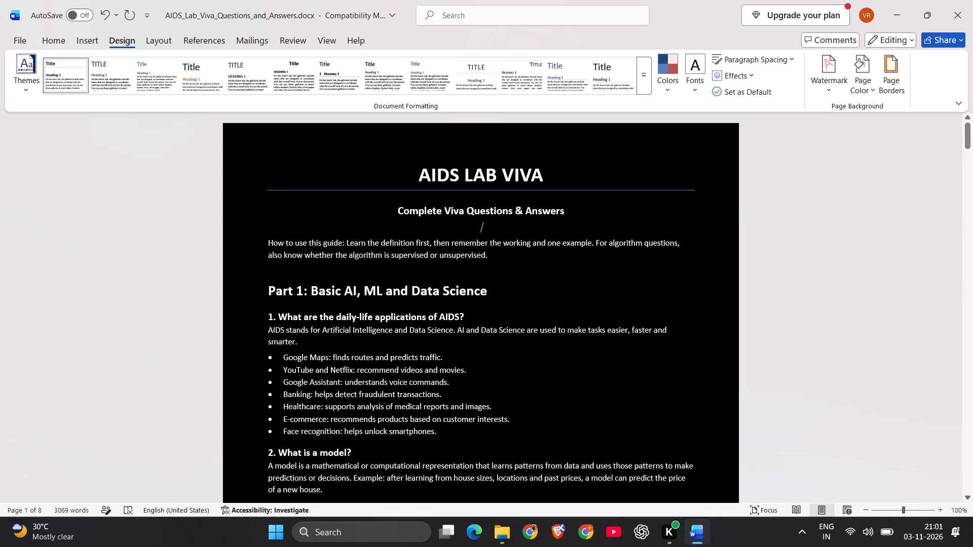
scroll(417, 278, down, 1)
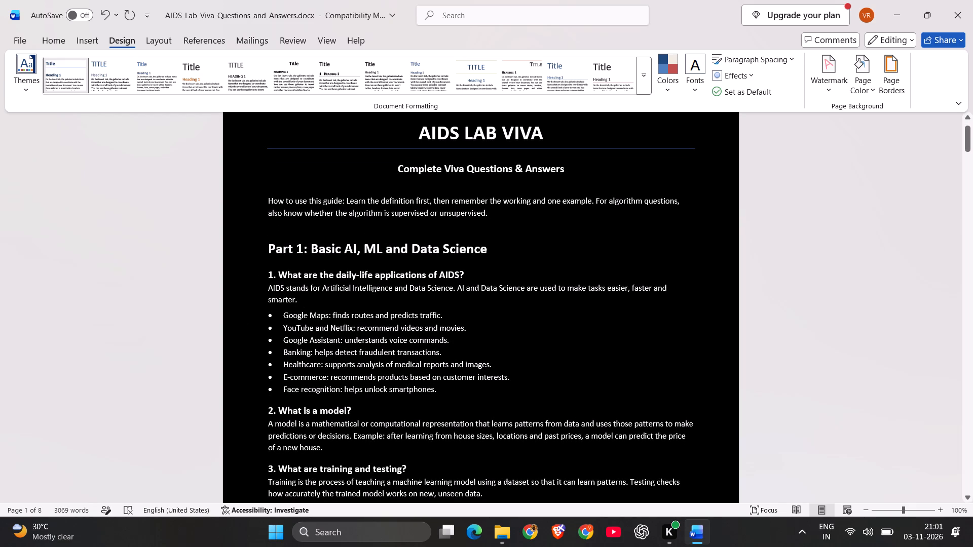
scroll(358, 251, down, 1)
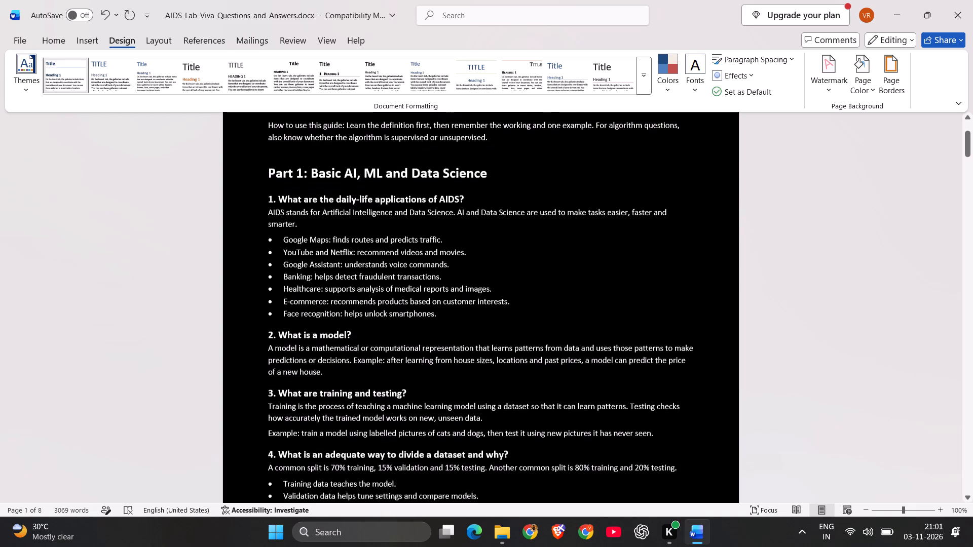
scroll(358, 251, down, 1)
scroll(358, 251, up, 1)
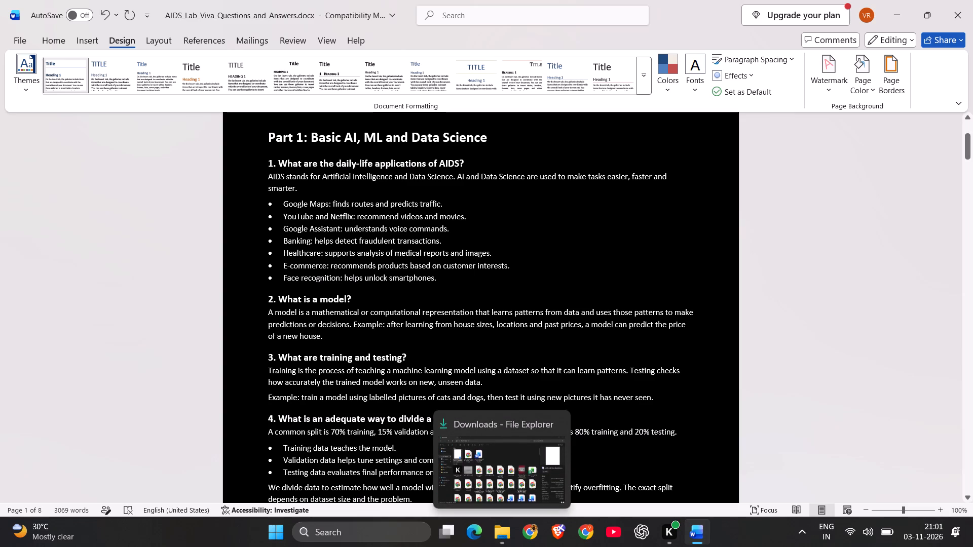
Switch to File Explorer and close its Downloads window.
click(501, 546)
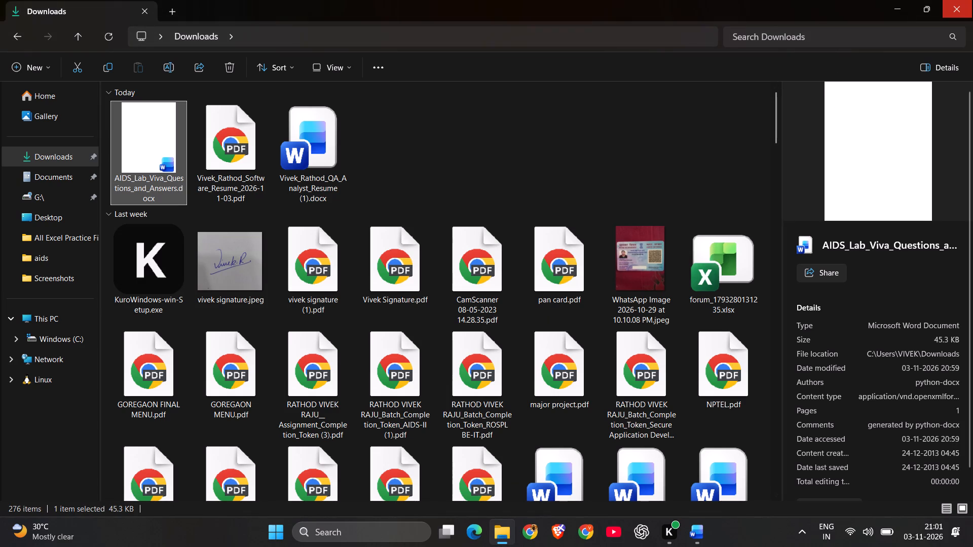
click(972, 0)
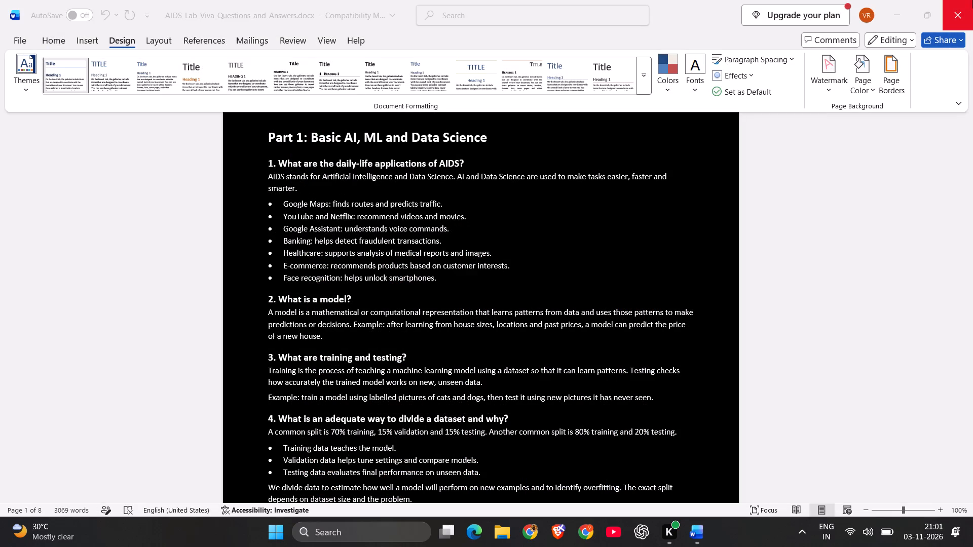
Switch back to the Word document and review the opening questions under "Part 1: Basic AI, ML and Data Science".
click(522, 360)
scroll(420, 299, up, 1)
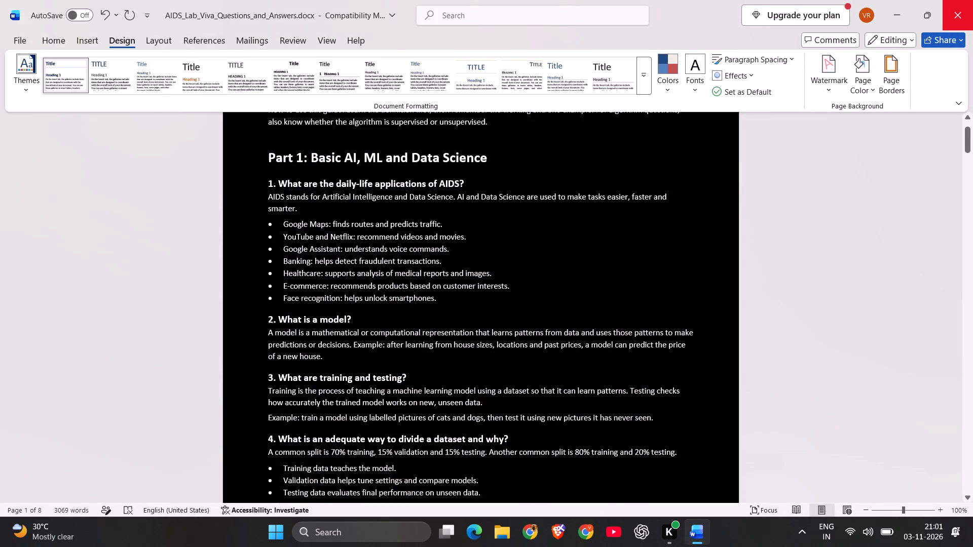
scroll(420, 299, up, 1)
scroll(420, 299, down, 1)
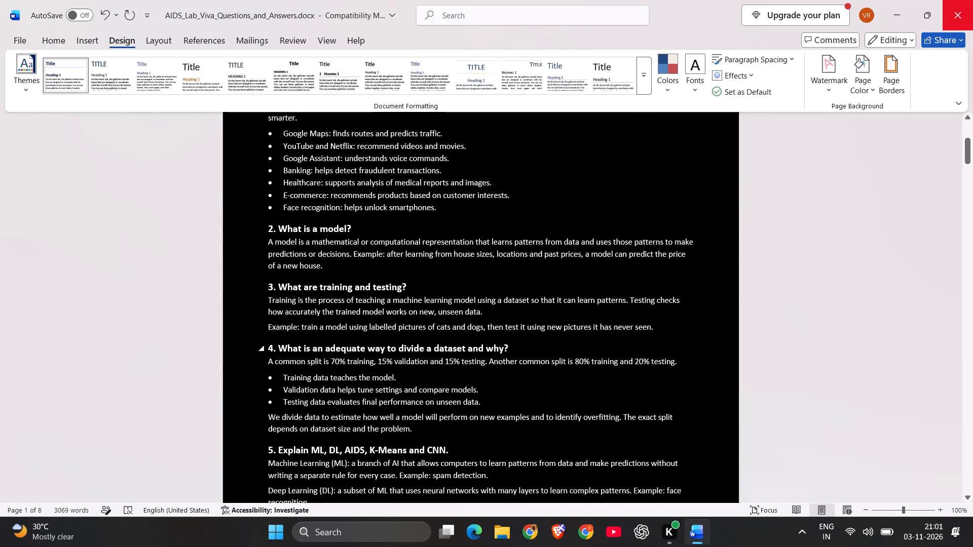
click(447, 353)
ctrl+scroll(355, 272, up, 2)
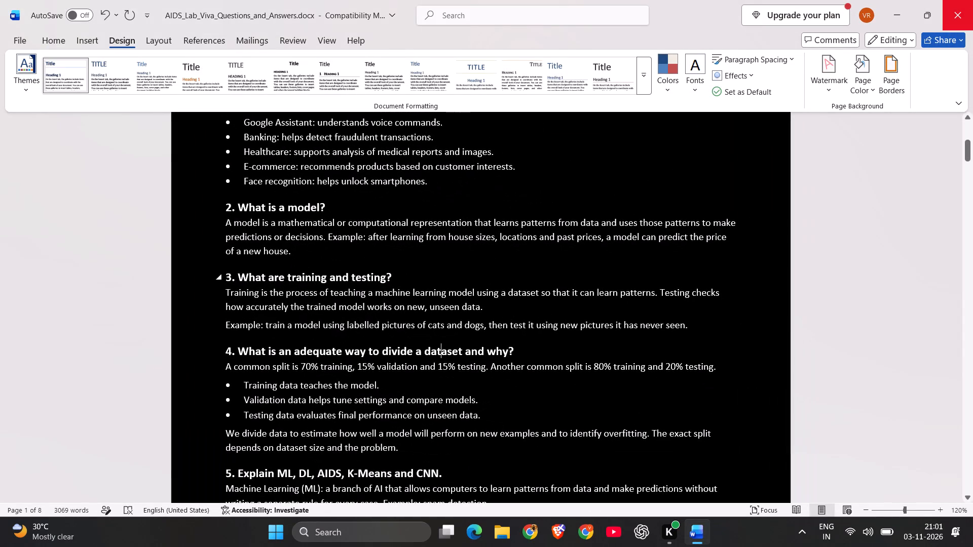
click(391, 288)
scroll(391, 288, up, 1)
scroll(362, 339, down, 1)
scroll(305, 250, down, 1)
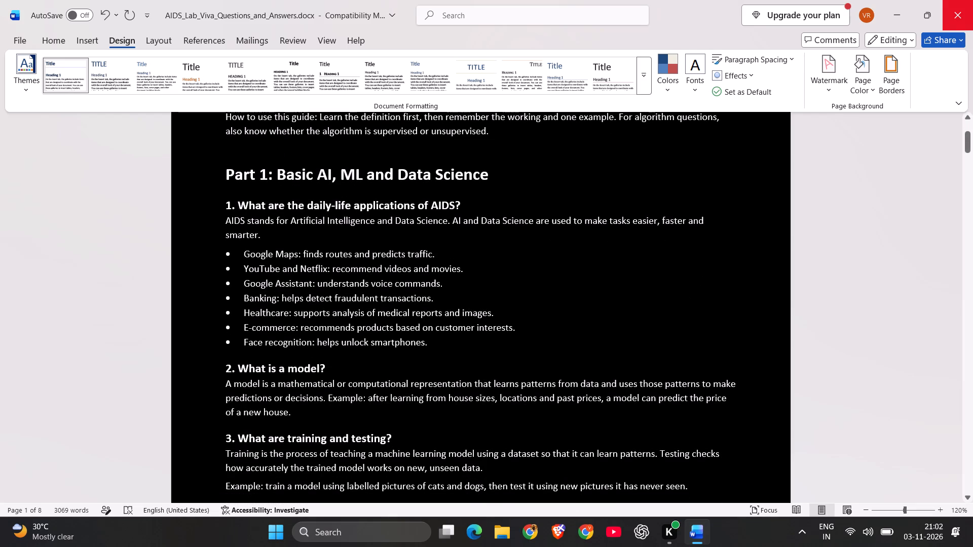
scroll(300, 311, down, 1)
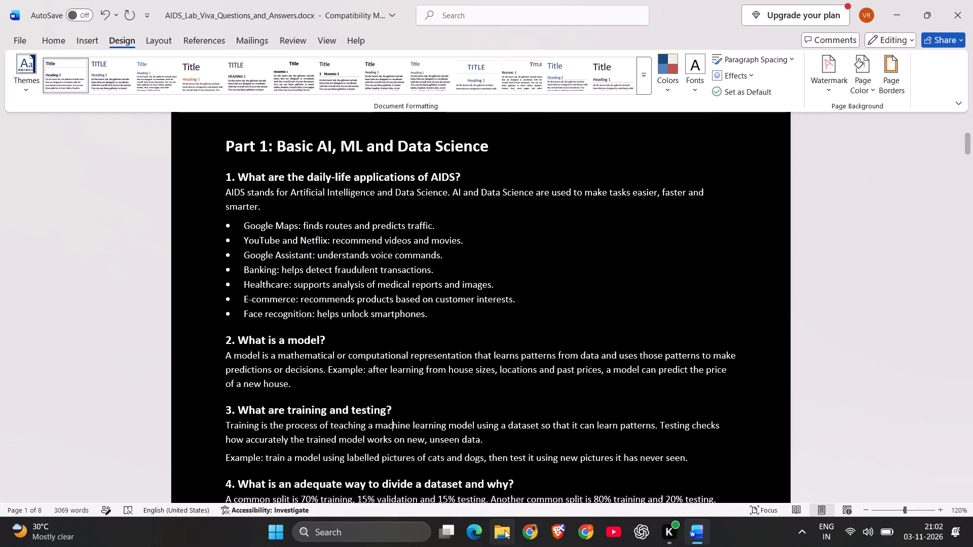
Switch to Google Chrome with a new tab open.
click(525, 537)
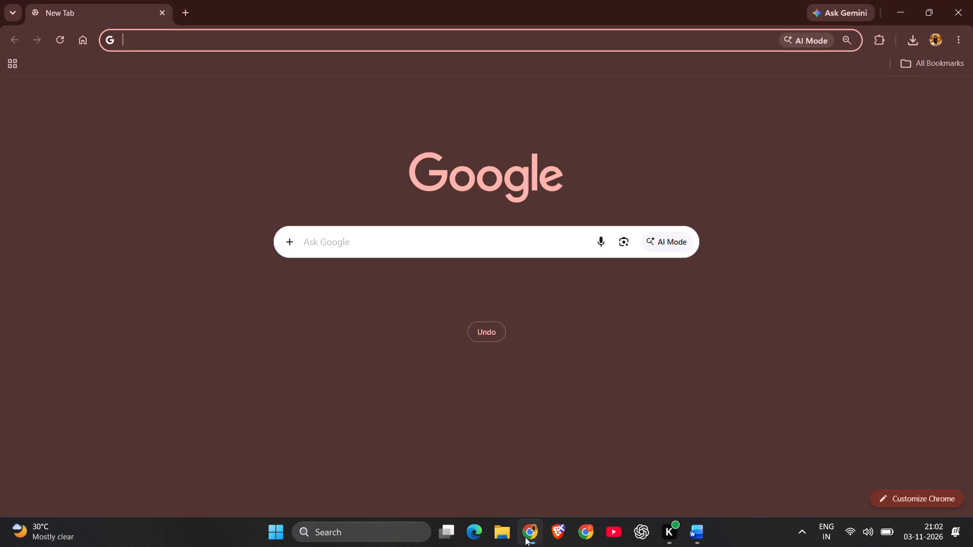
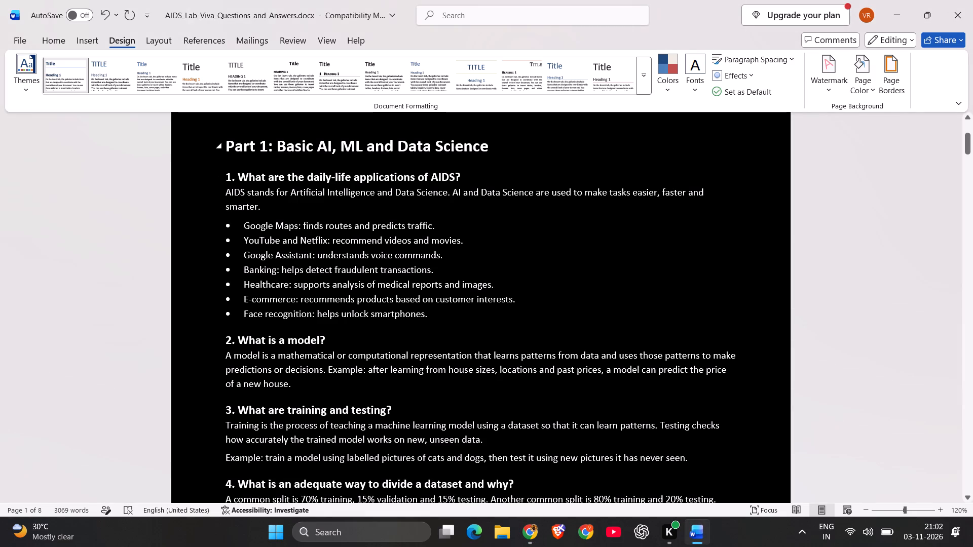
click(260, 178)
click(279, 203)
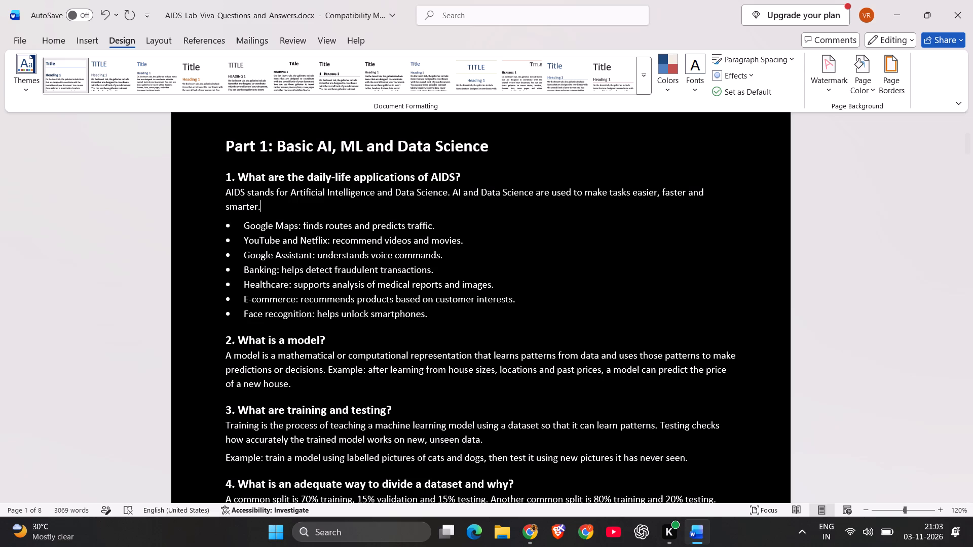
click(584, 273)
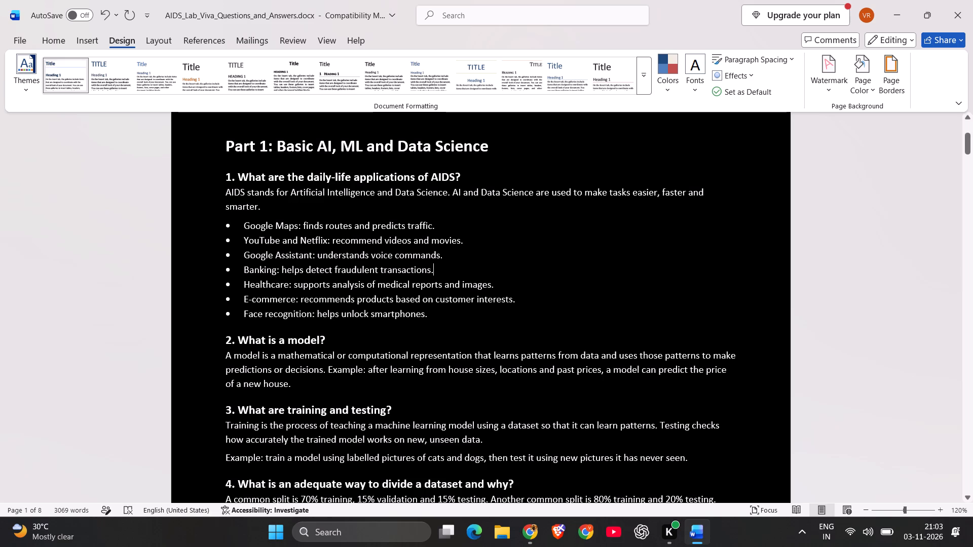
click(330, 340)
key(BackSpace)
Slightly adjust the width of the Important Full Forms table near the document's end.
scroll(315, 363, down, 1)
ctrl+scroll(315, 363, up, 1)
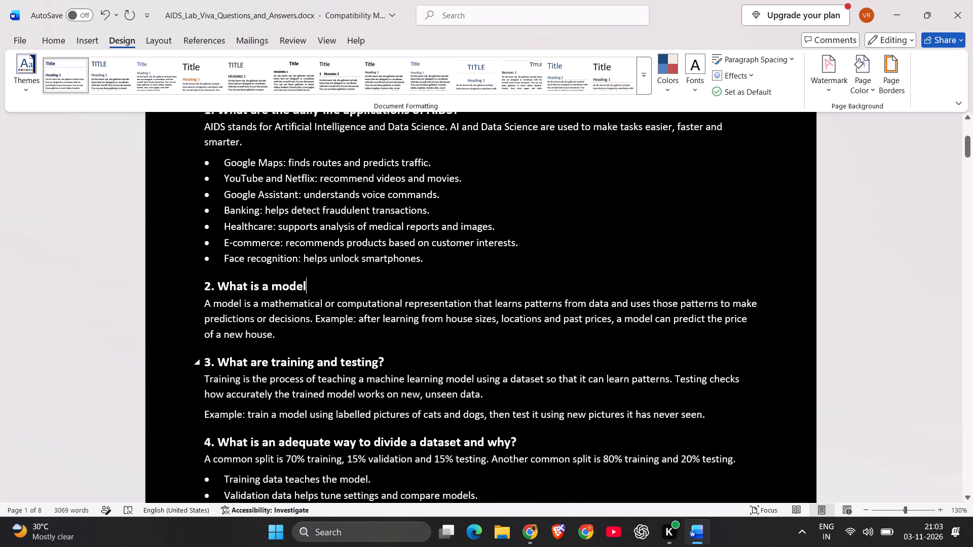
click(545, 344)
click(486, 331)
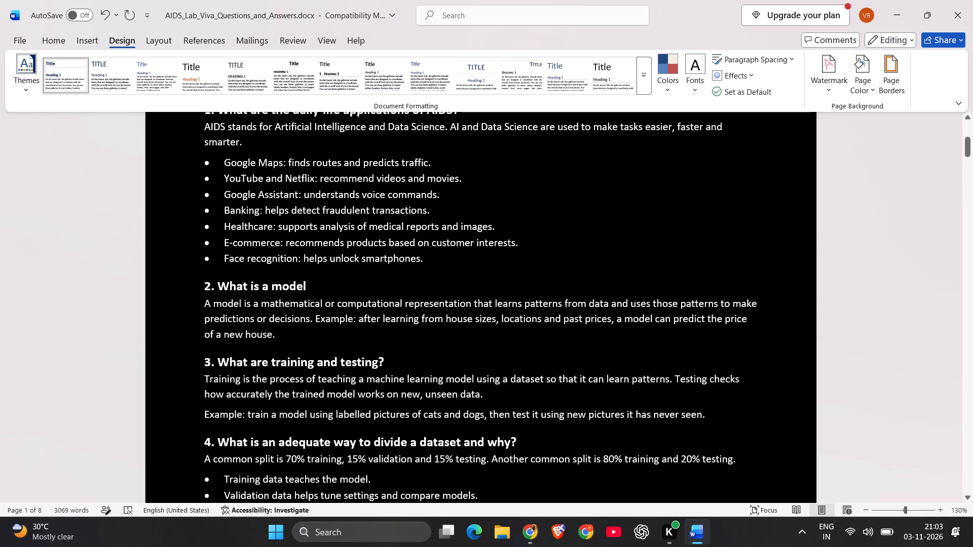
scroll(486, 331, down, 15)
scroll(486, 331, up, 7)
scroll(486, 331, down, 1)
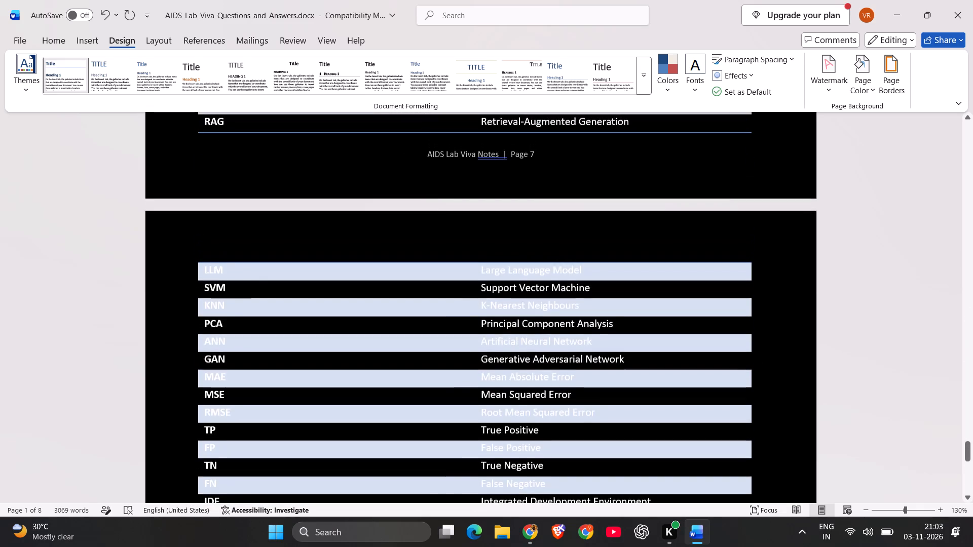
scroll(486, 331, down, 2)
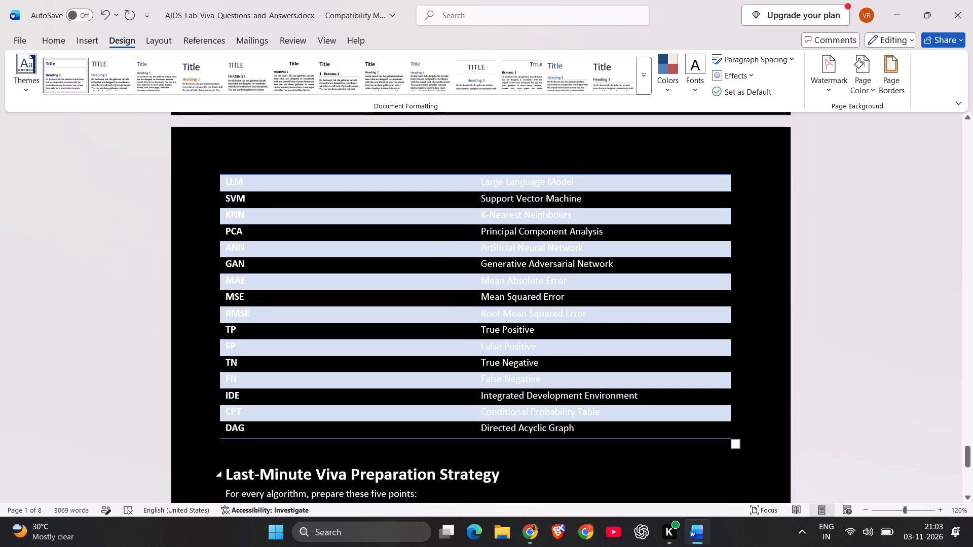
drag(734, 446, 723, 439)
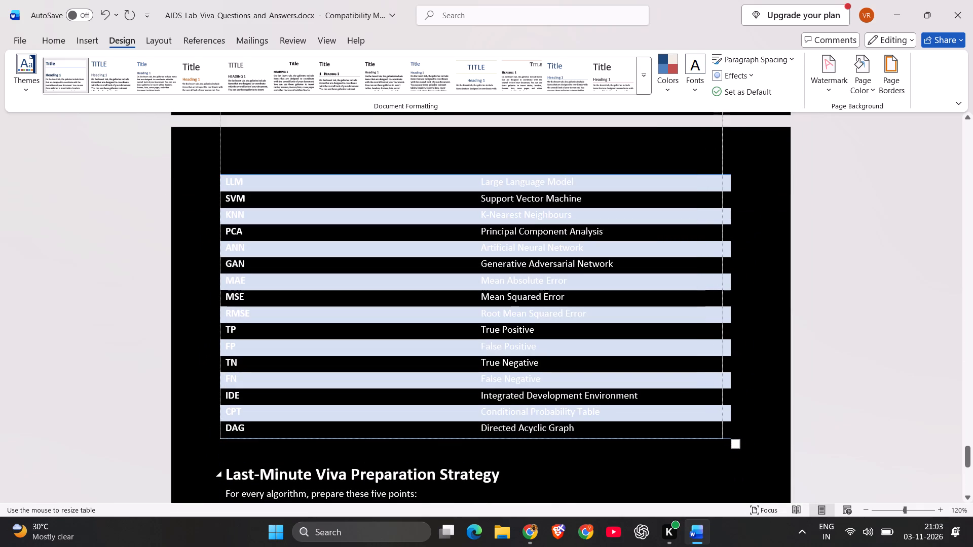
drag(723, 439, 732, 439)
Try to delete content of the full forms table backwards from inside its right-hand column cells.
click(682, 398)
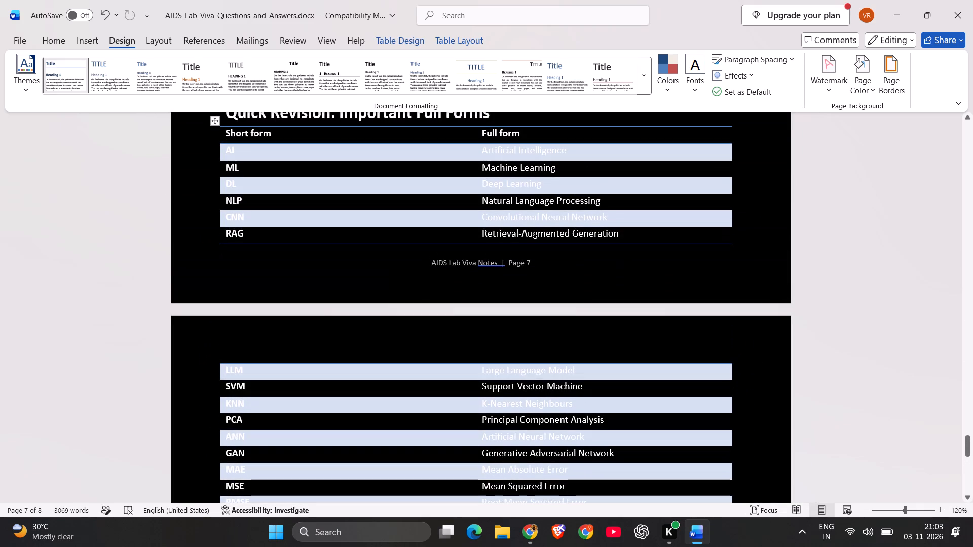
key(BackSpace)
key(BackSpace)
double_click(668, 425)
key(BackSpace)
Delete the heading "Quick Revision: Important Full Forms" together with the table rows from the header through KNN.
scroll(668, 425, down, 1)
ctrl+scroll(668, 425, down, 1)
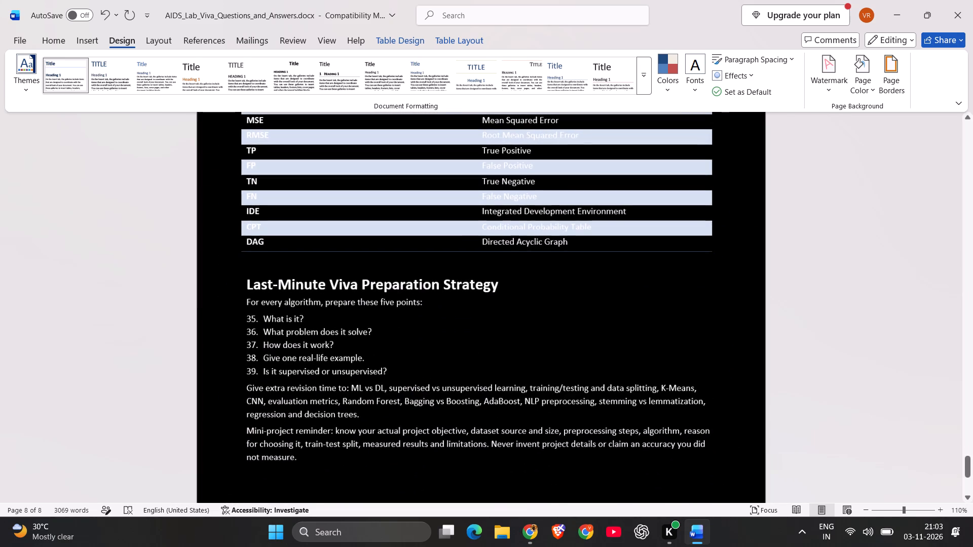
scroll(668, 425, up, 5)
scroll(668, 425, down, 1)
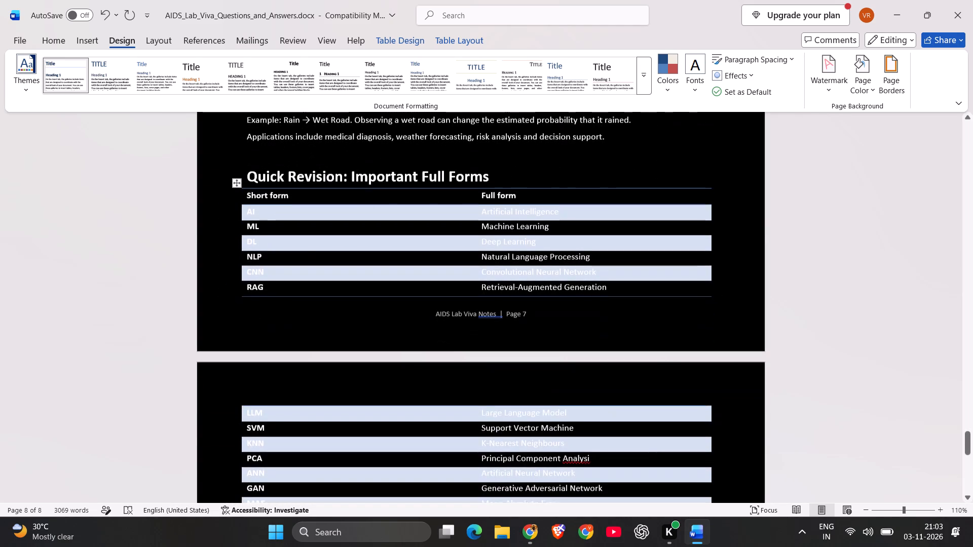
scroll(668, 425, down, 1)
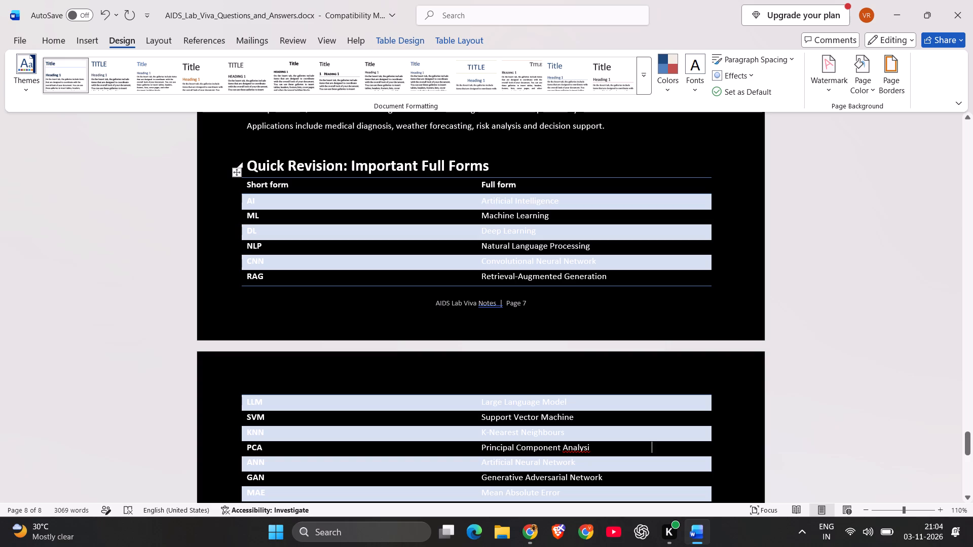
drag(245, 168, 617, 439)
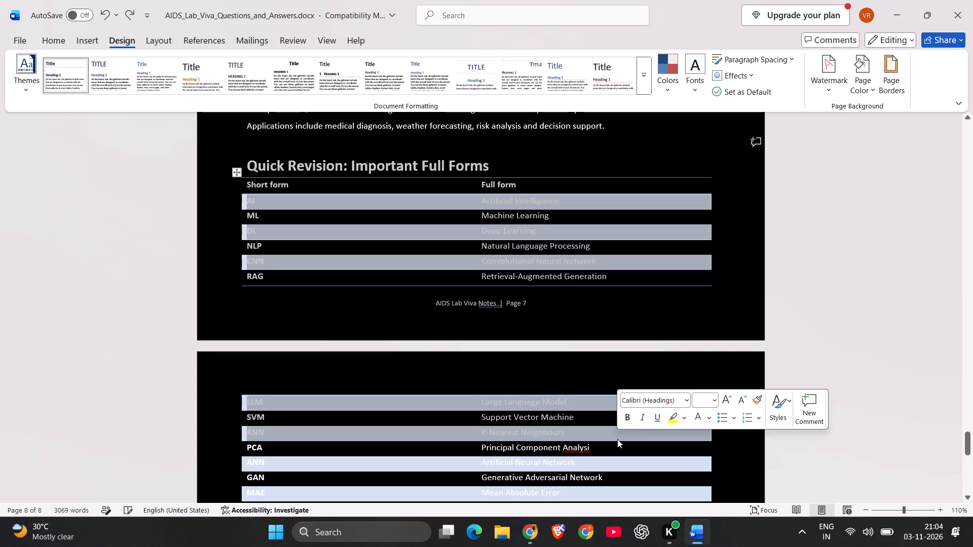
key(BackSpace)
Delete the remaining table rows, PCA through DAG, along with the heading "Last-Minute Viva Preparation Strategy" below them.
scroll(617, 439, up, 1)
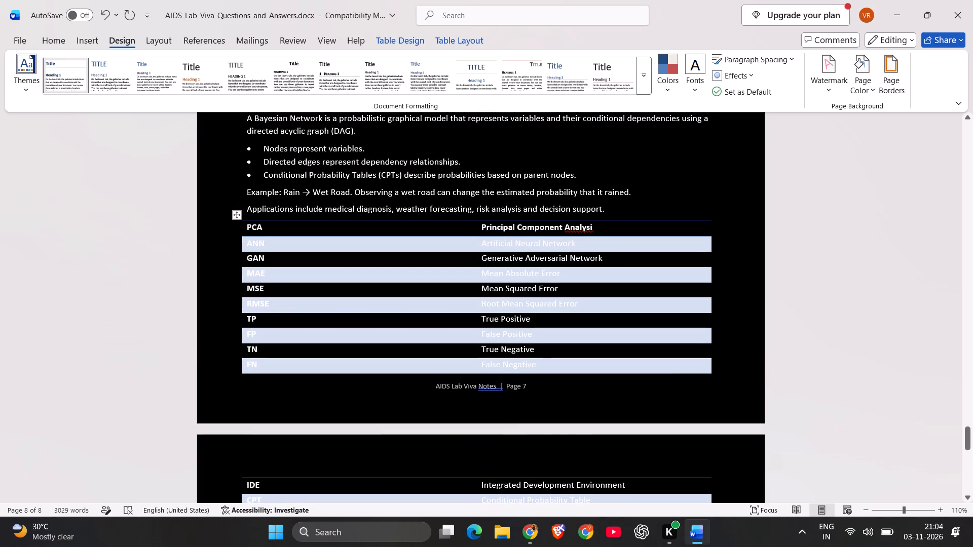
drag(247, 228, 540, 376)
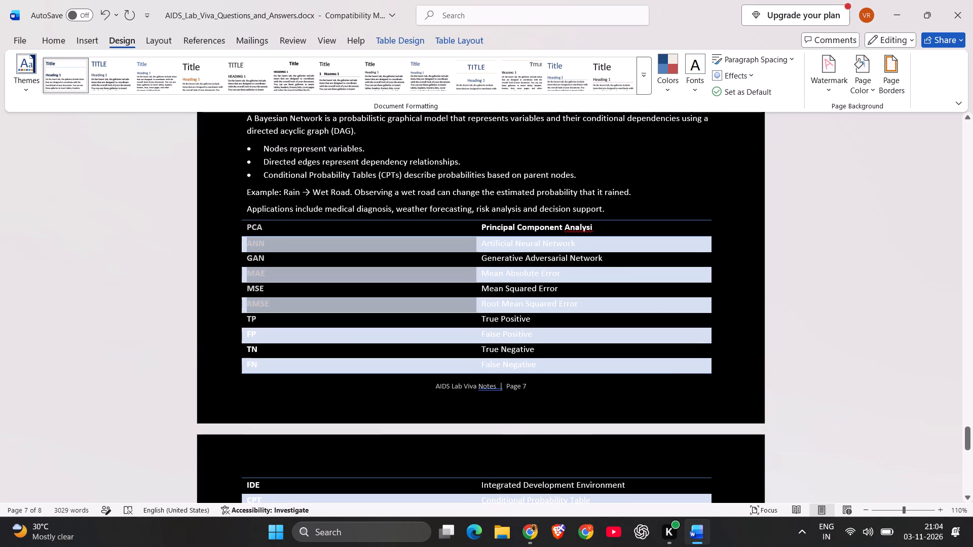
drag(540, 376, 746, 376)
key(BackSpace)
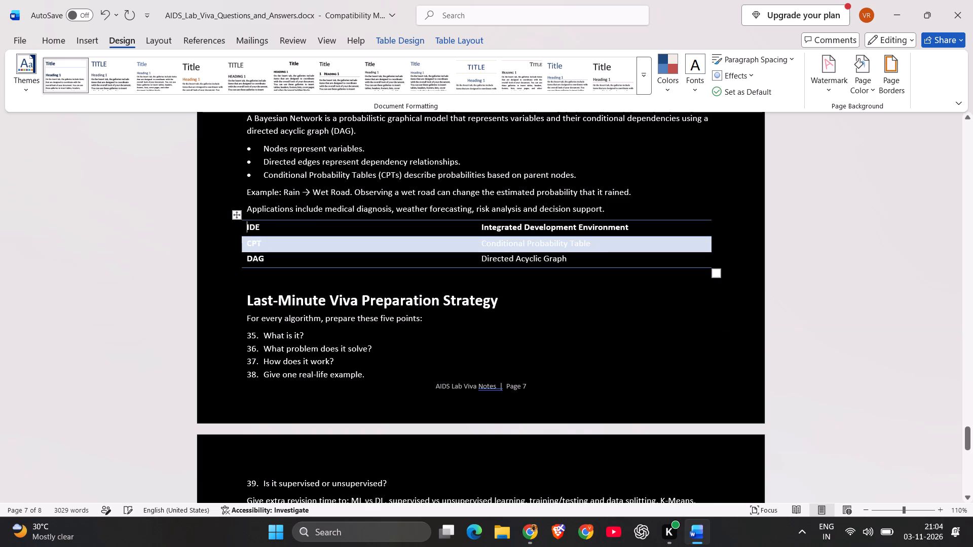
scroll(746, 376, up, 1)
drag(734, 316, 487, 301)
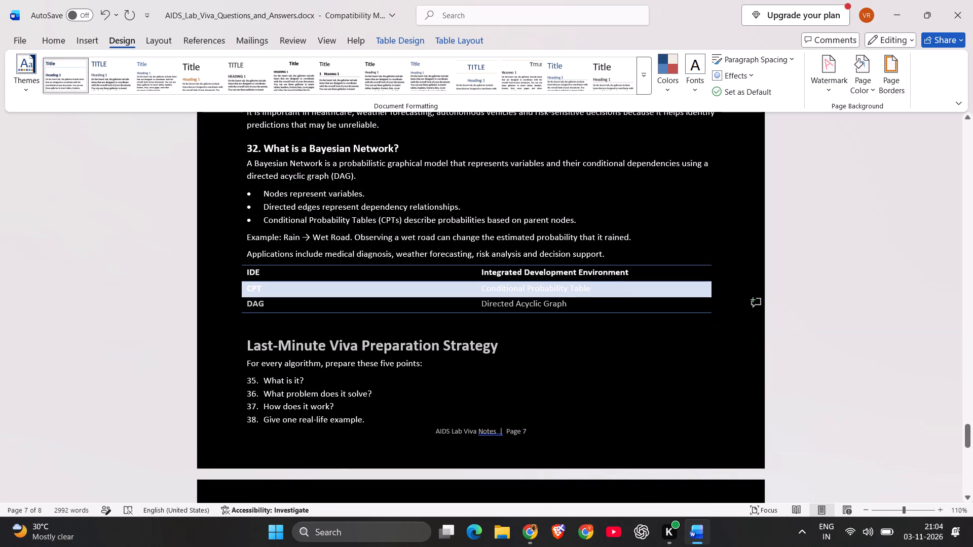
drag(487, 301, 250, 277)
key(BackSpace)
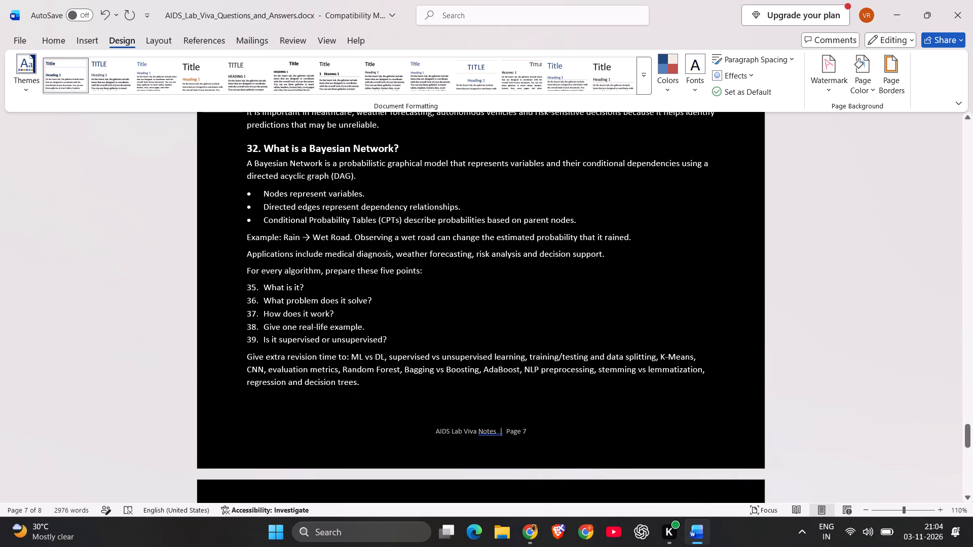
Switch to the ChatGPT conversation in Chrome and close the enlarged photo of handwritten questions.
key(alt+Tab)
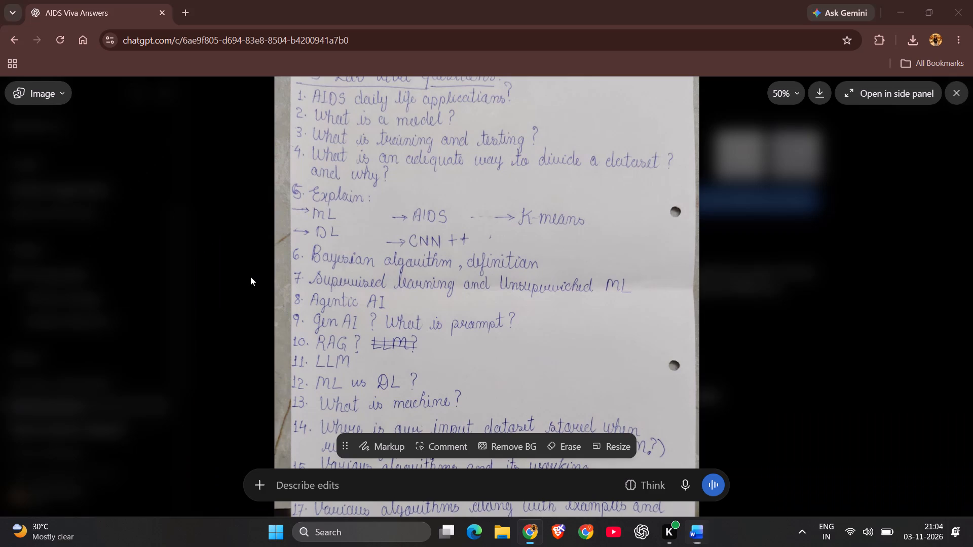
key(Escape)
click(845, 359)
key(Escape)
click(950, 92)
scroll(820, 291, down, 5)
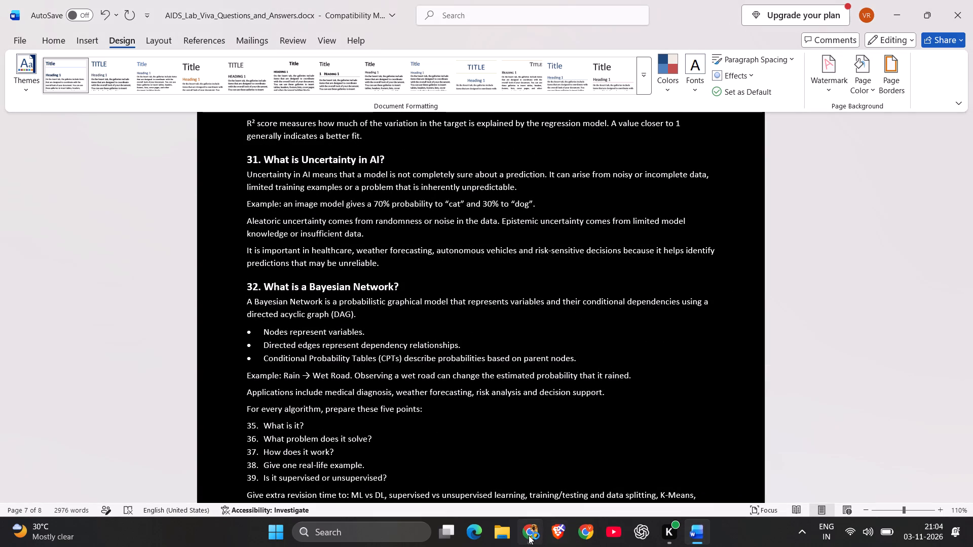
click(580, 377)
click(603, 351)
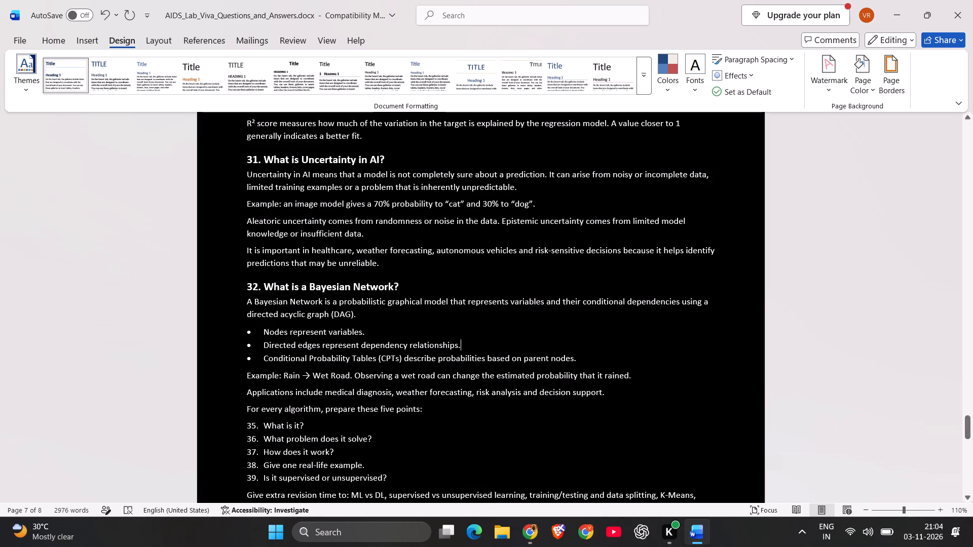
click(603, 351)
click(604, 360)
scroll(295, 456, right, 1)
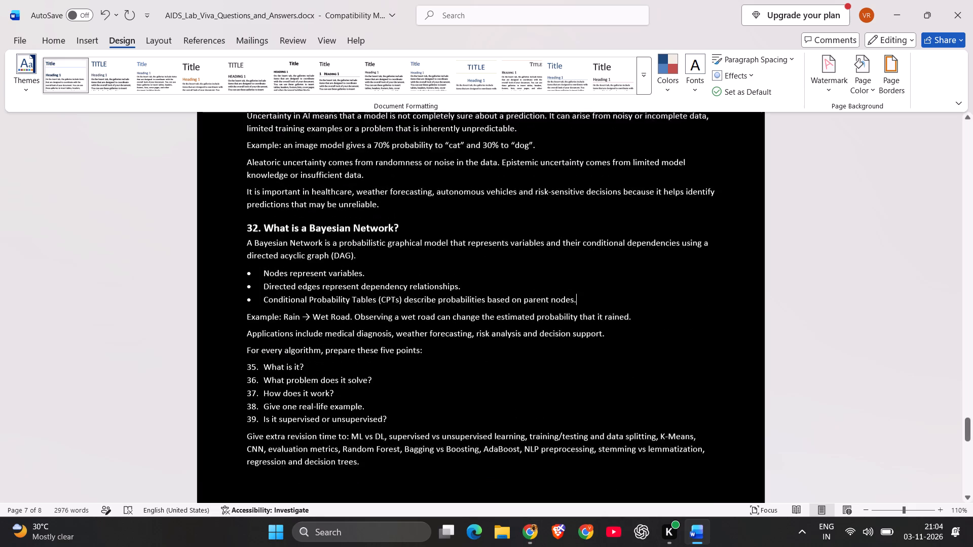
scroll(295, 456, right, 1)
scroll(295, 456, up, 1)
scroll(312, 419, down, 3)
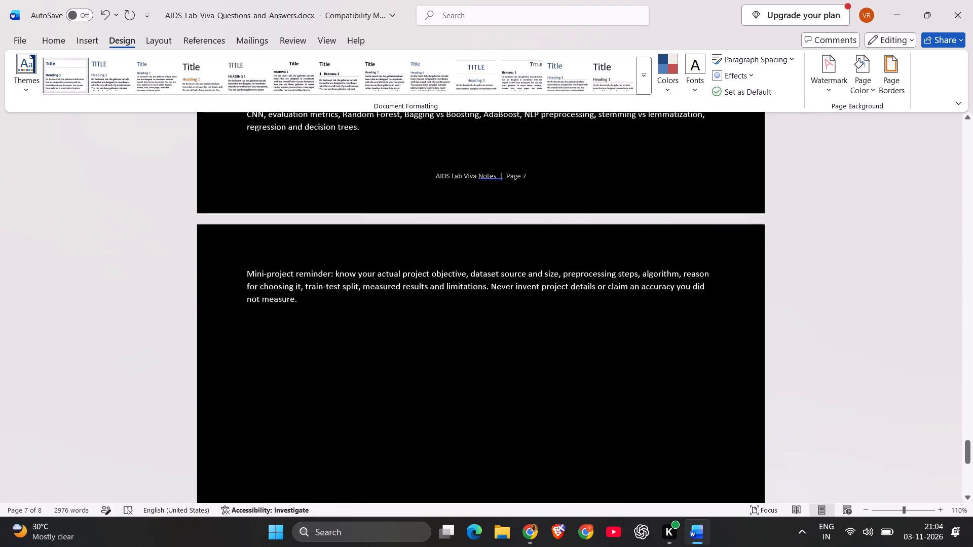
scroll(312, 419, up, 1)
scroll(312, 419, down, 1)
scroll(312, 419, up, 1)
scroll(312, 419, down, 1)
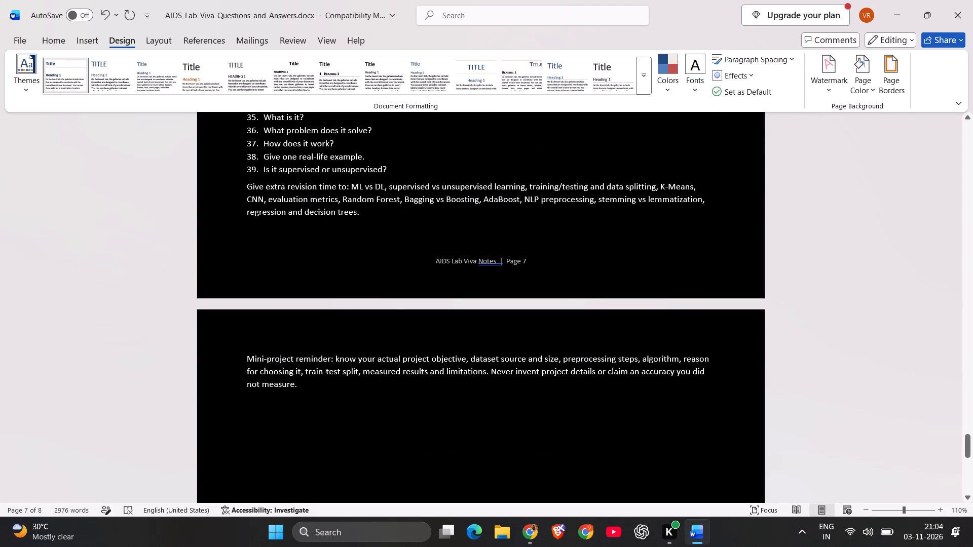
Delete the "Mini-project reminder" paragraph on the last page.
drag(302, 391, 248, 362)
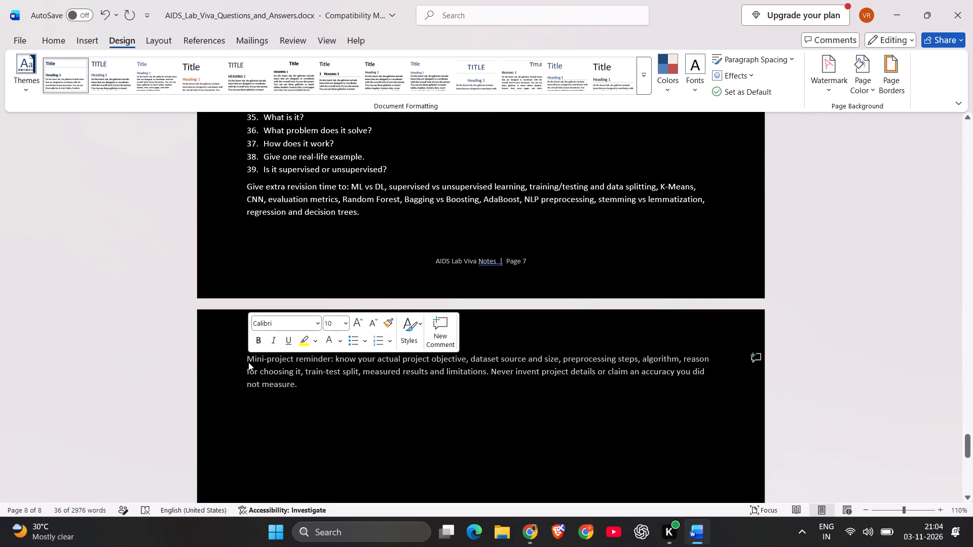
click(320, 404)
ctrl+scroll(320, 404, up, 2)
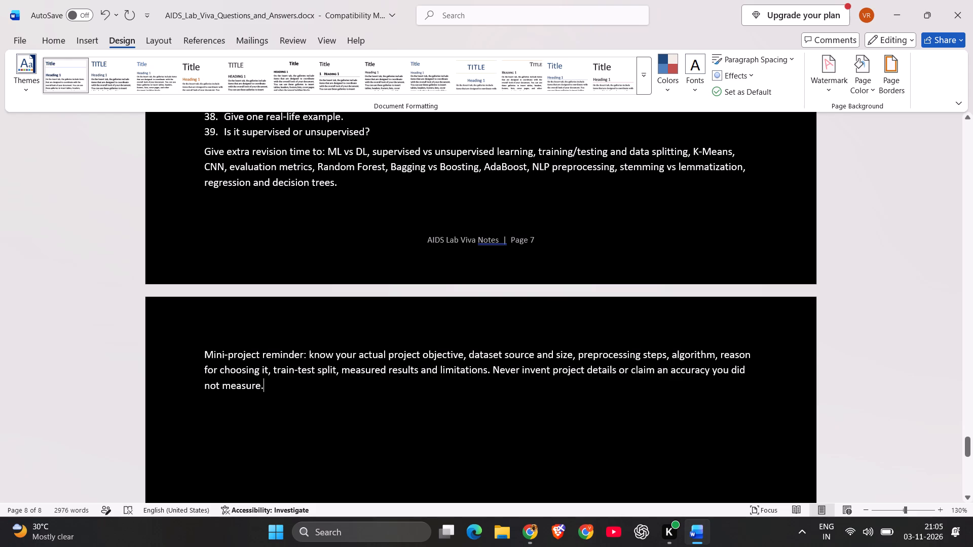
drag(526, 360, 330, 342)
click(286, 377)
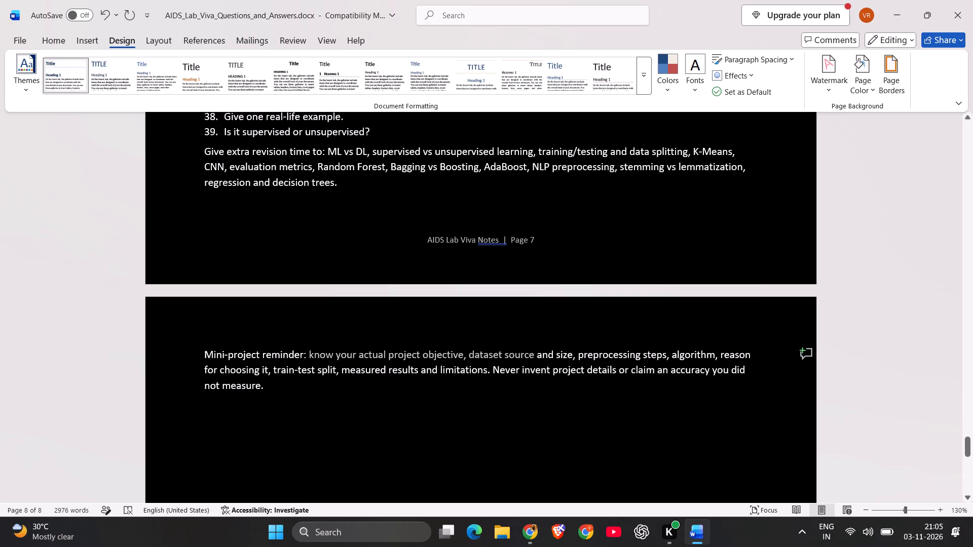
key(ctrl+a)
click(276, 391)
drag(276, 391, 216, 367)
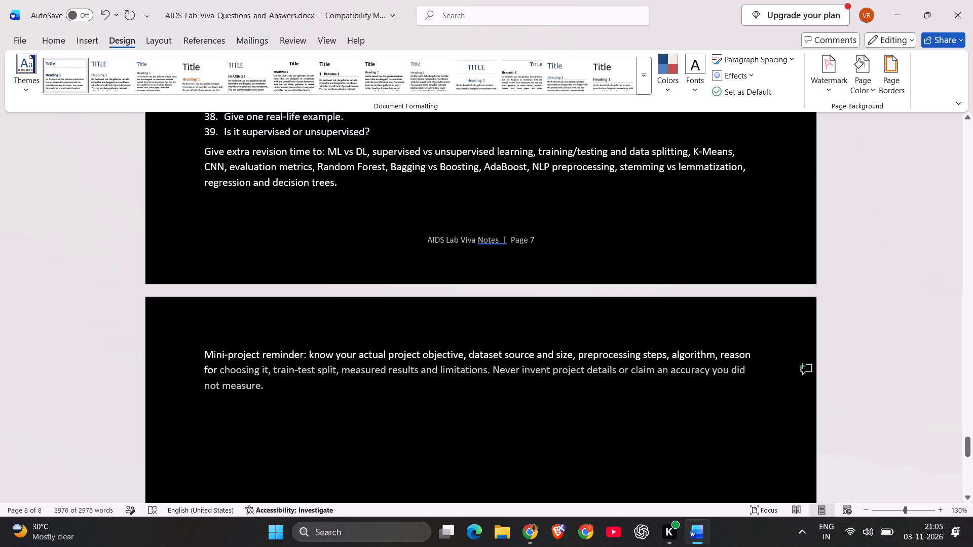
drag(216, 367, 197, 349)
key(BackSpace)
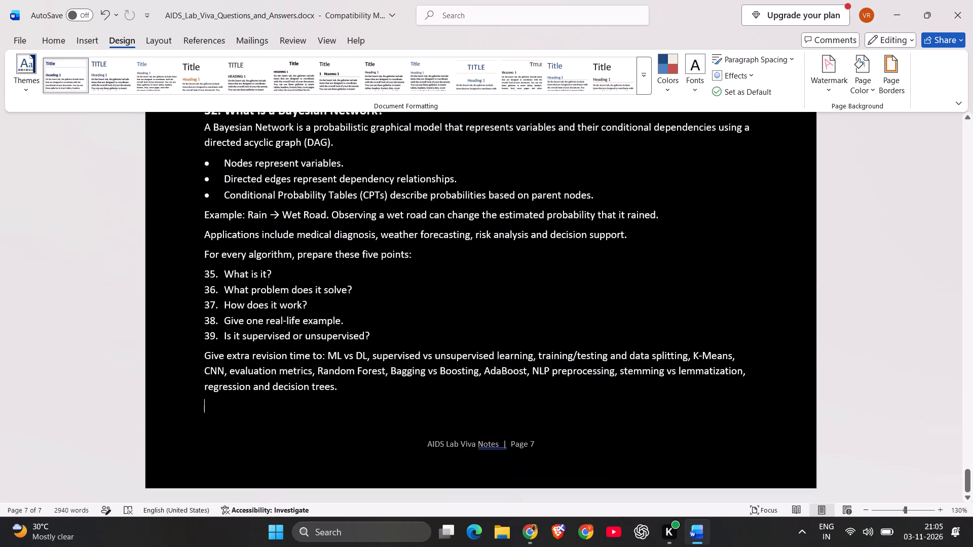
Delete the "Give extra revision time to" paragraph below the five algorithm points.
drag(228, 402, 199, 356)
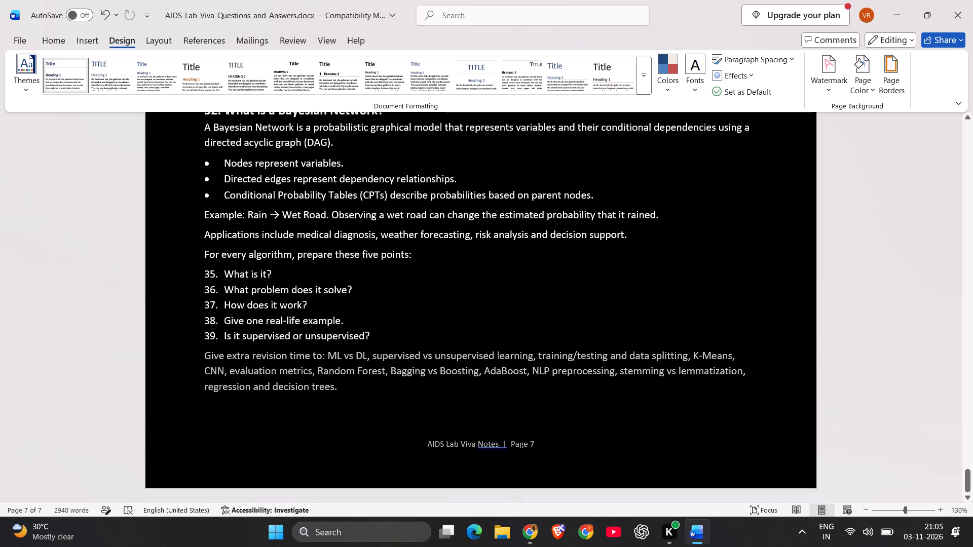
key(BackSpace)
Review the document from its end back to the title, then check questions 1 to 5 on the first page.
scroll(199, 359, up, 1)
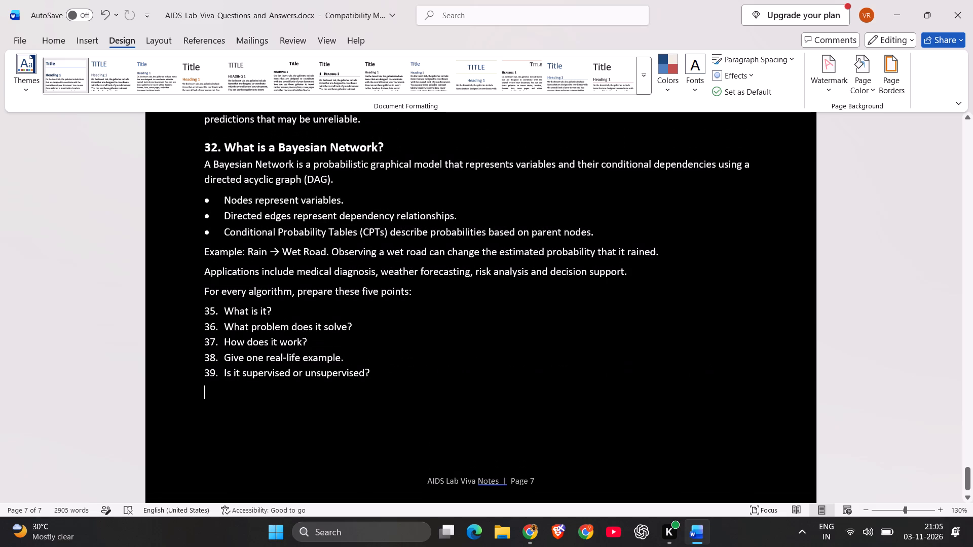
scroll(199, 359, up, 1)
scroll(263, 365, up, 1)
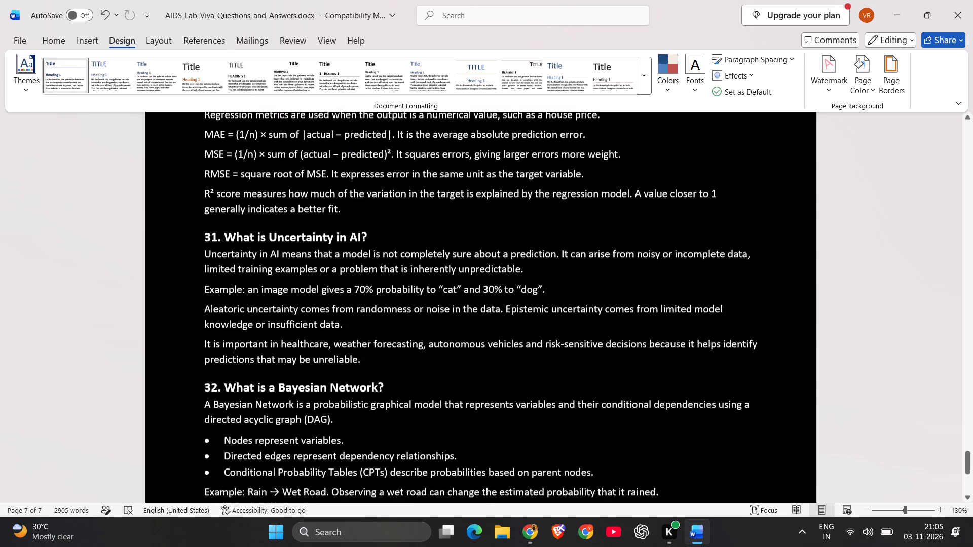
scroll(263, 365, up, 17)
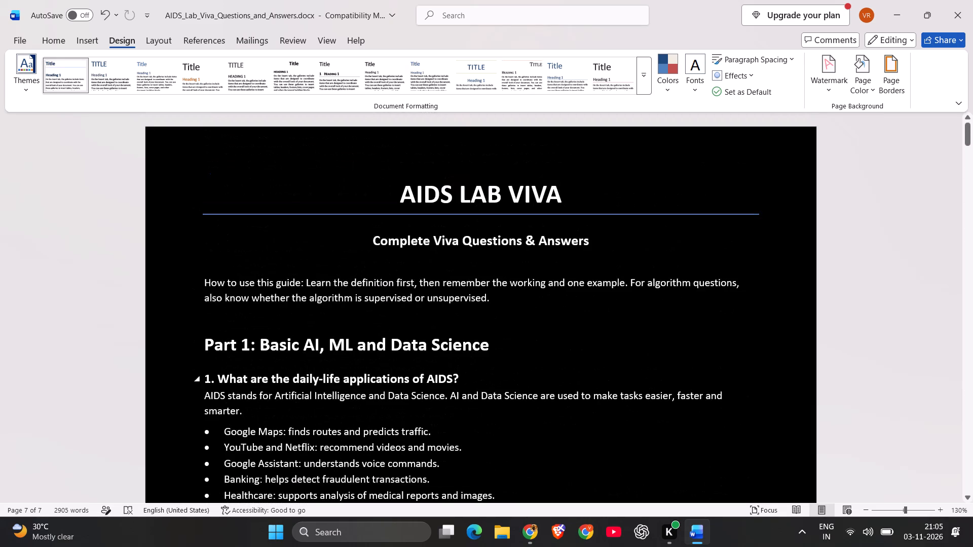
scroll(276, 401, down, 1)
scroll(276, 401, up, 1)
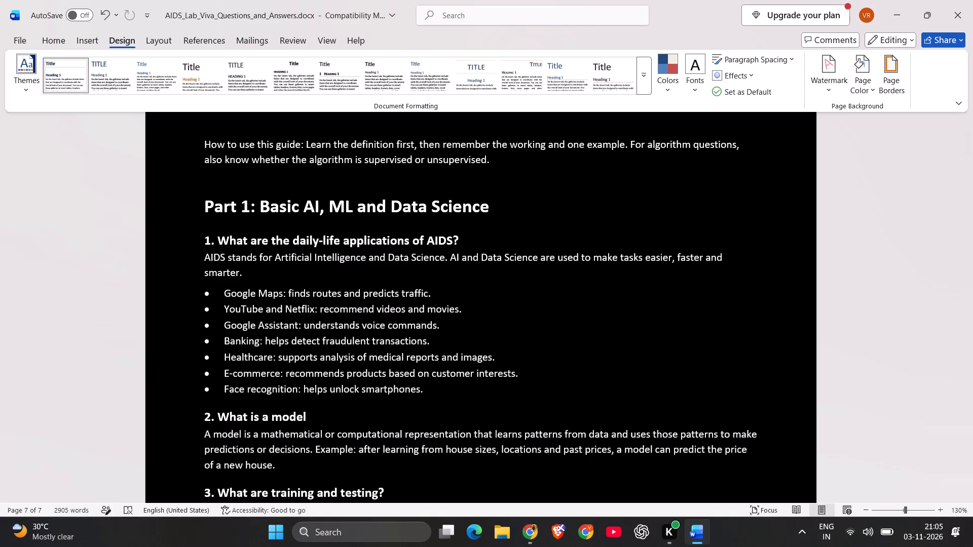
scroll(276, 401, down, 1)
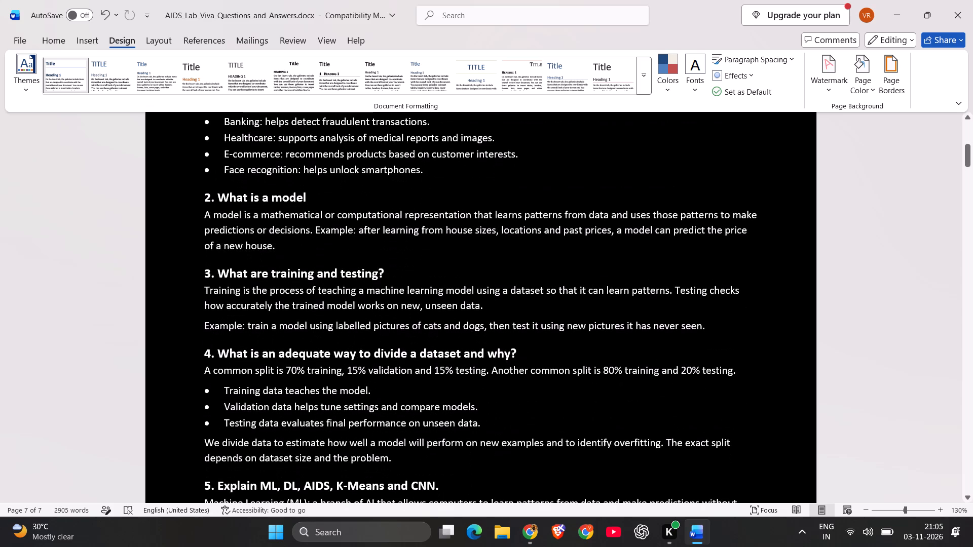
scroll(276, 401, down, 1)
right_click(276, 401)
click(276, 401)
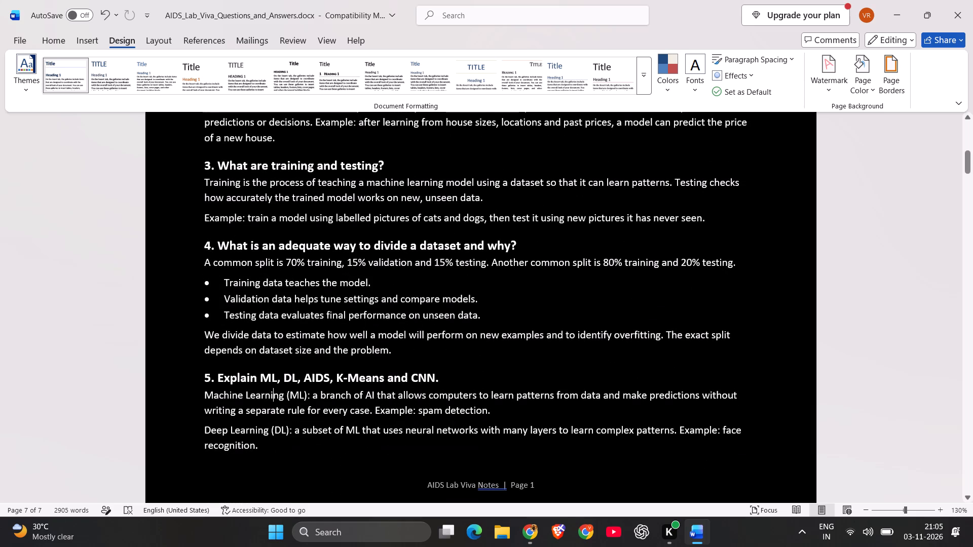
click(276, 401)
scroll(276, 401, up, 1)
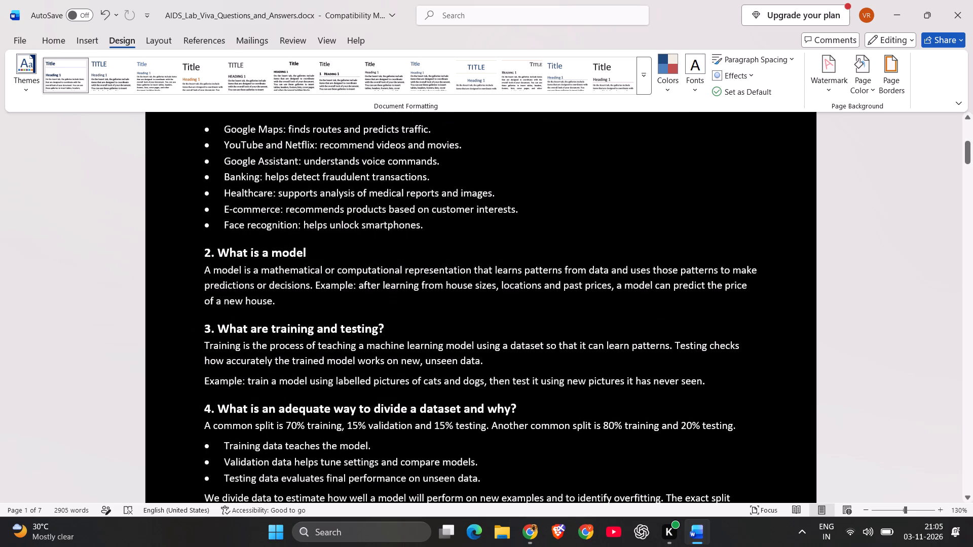
Put the "Example: after learning from house sizes" sentence under "2. What is a model" in its own paragraph.
click(489, 275)
click(494, 272)
click(476, 291)
click(429, 276)
click(471, 275)
click(521, 309)
click(359, 285)
click(314, 283)
key(Return)
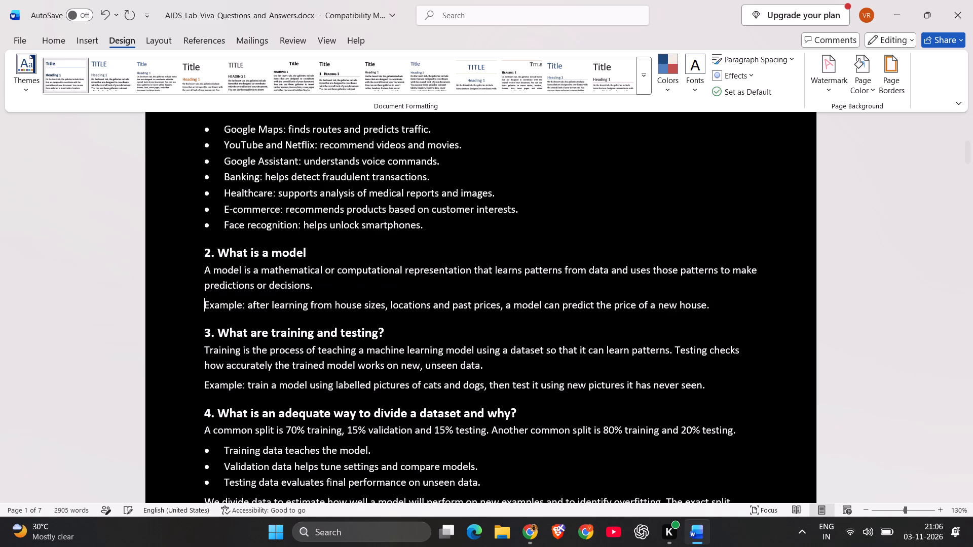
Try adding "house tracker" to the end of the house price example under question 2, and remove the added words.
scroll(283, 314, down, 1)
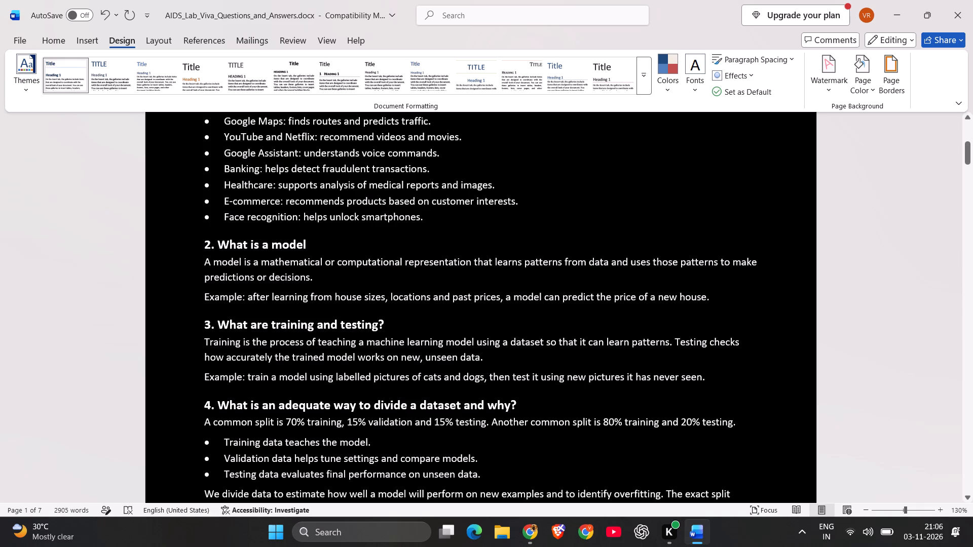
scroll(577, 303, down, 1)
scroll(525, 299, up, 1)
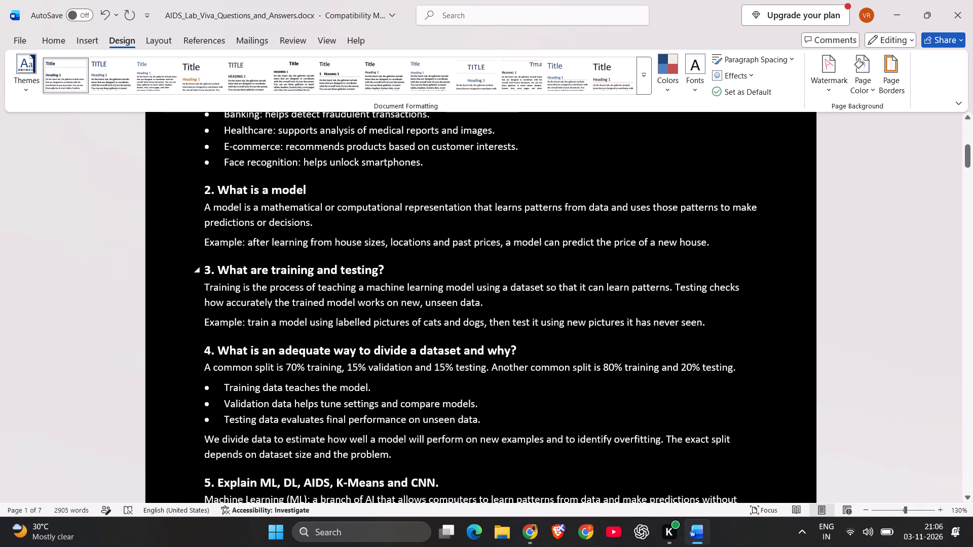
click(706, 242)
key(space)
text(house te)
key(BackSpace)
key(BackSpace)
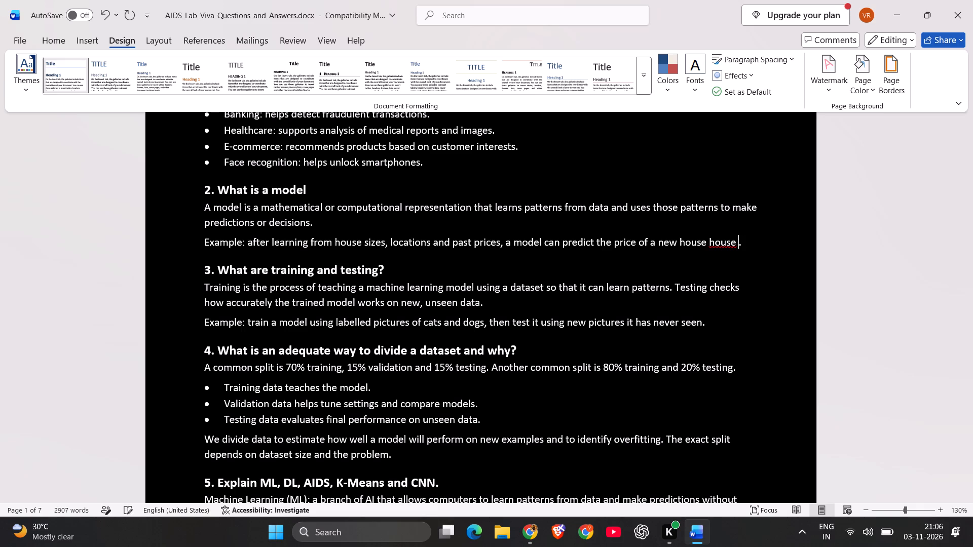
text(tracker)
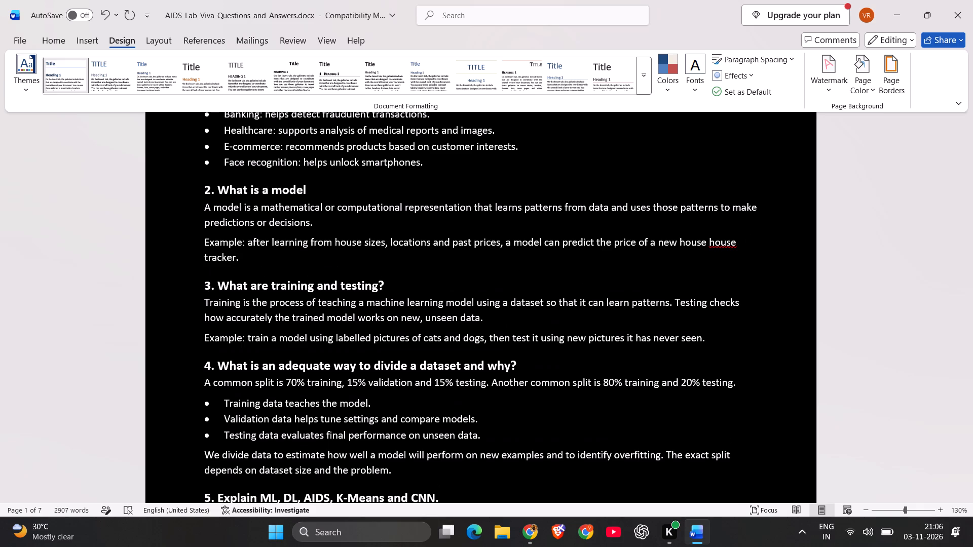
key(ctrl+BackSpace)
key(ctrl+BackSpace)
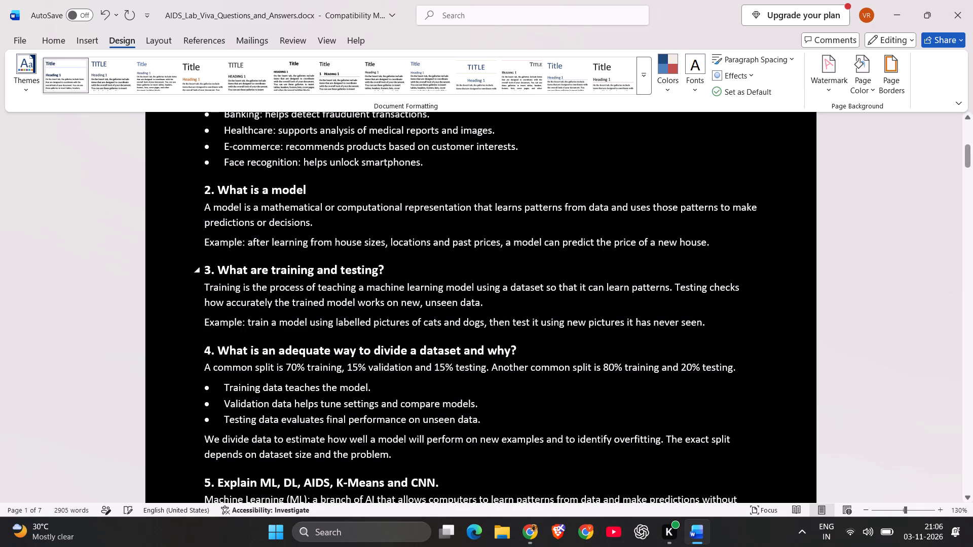
Put the "Testing checks how accurately" sentence under "3. What are training and testing?" in its own paragraph.
scroll(438, 297, down, 1)
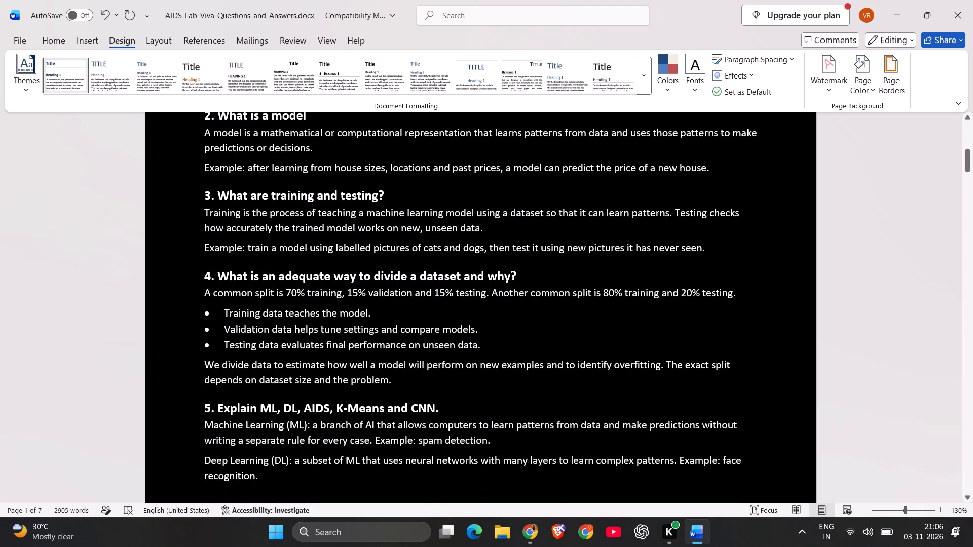
click(373, 218)
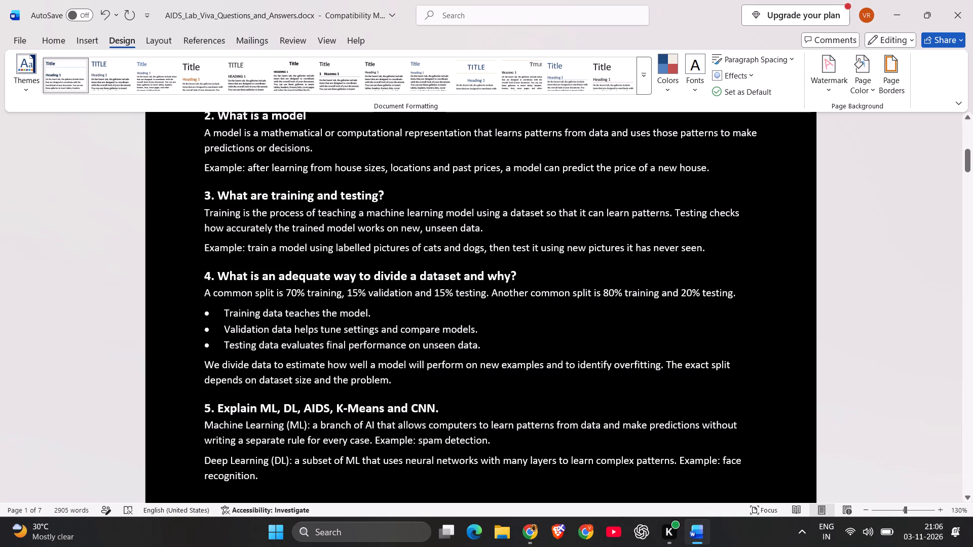
drag(358, 227, 485, 228)
click(485, 228)
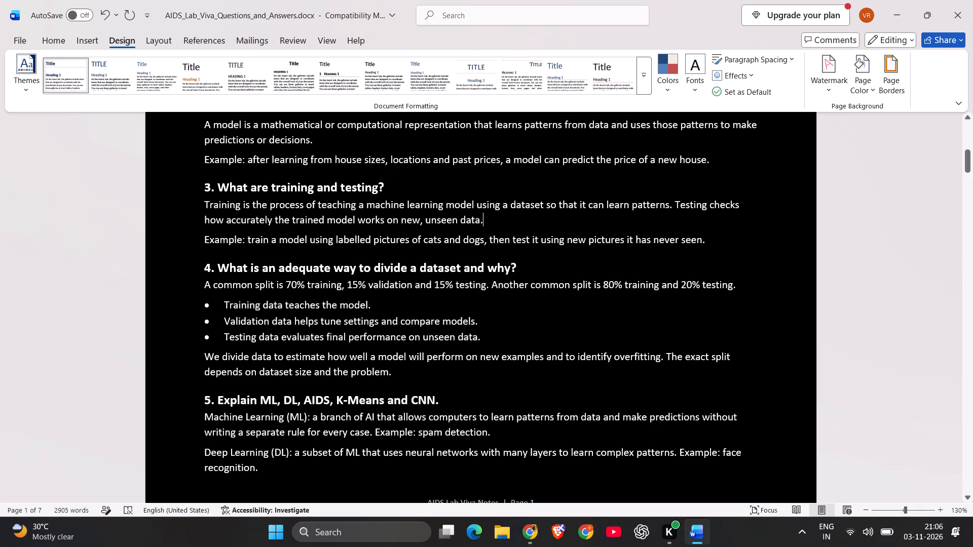
click(675, 202)
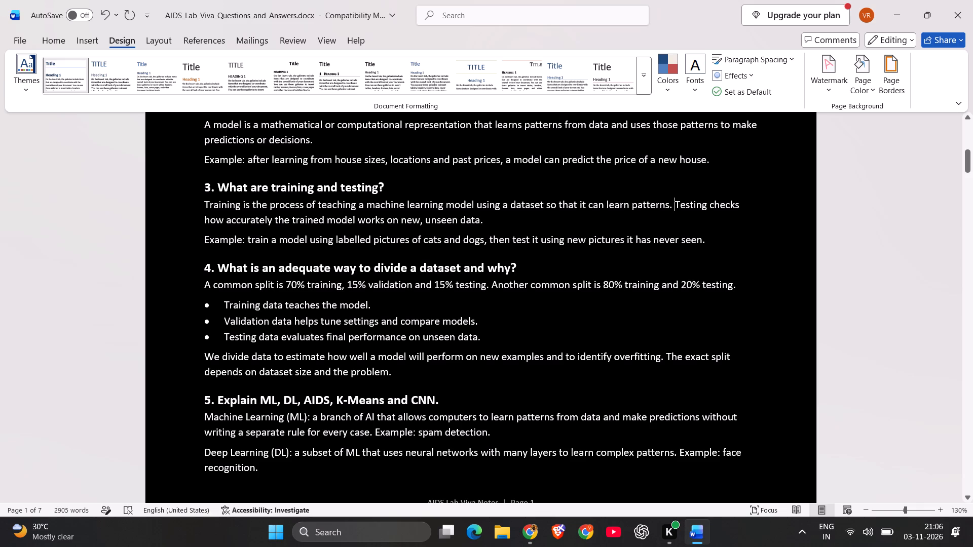
click(675, 202)
key(Return)
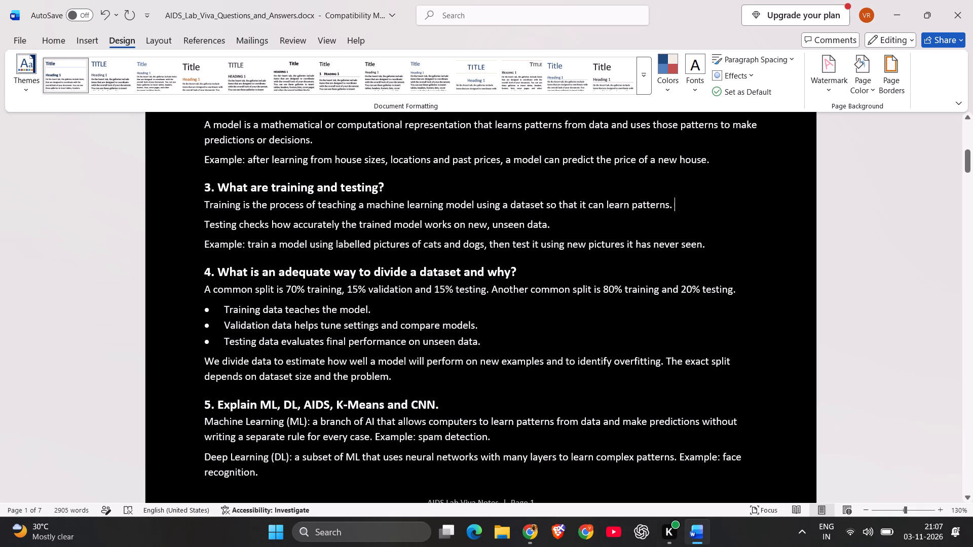
Insert a space before the colon after "Example" in the cats and dogs example under question 3.
scroll(393, 229, down, 1)
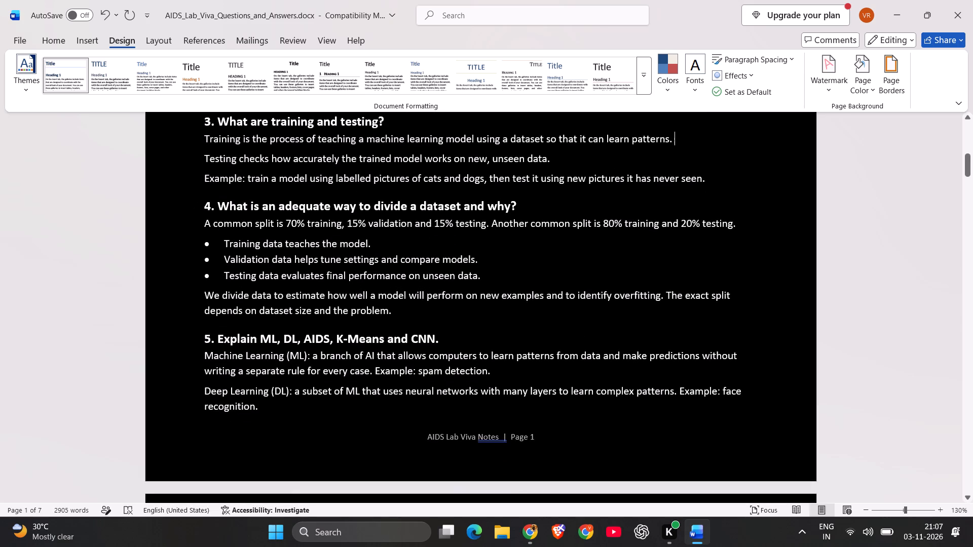
click(248, 178)
key(Left)
key(Left)
key(space)
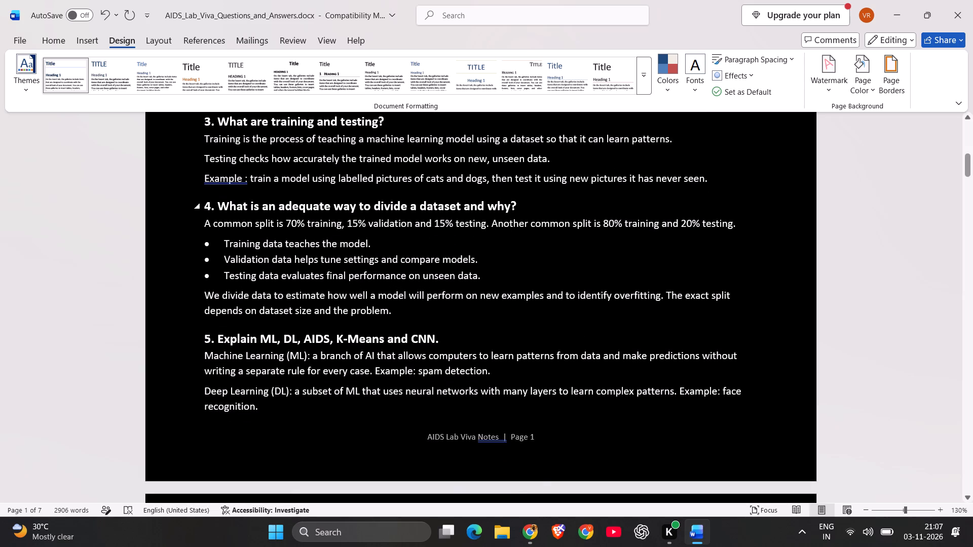
click(261, 199)
click(221, 211)
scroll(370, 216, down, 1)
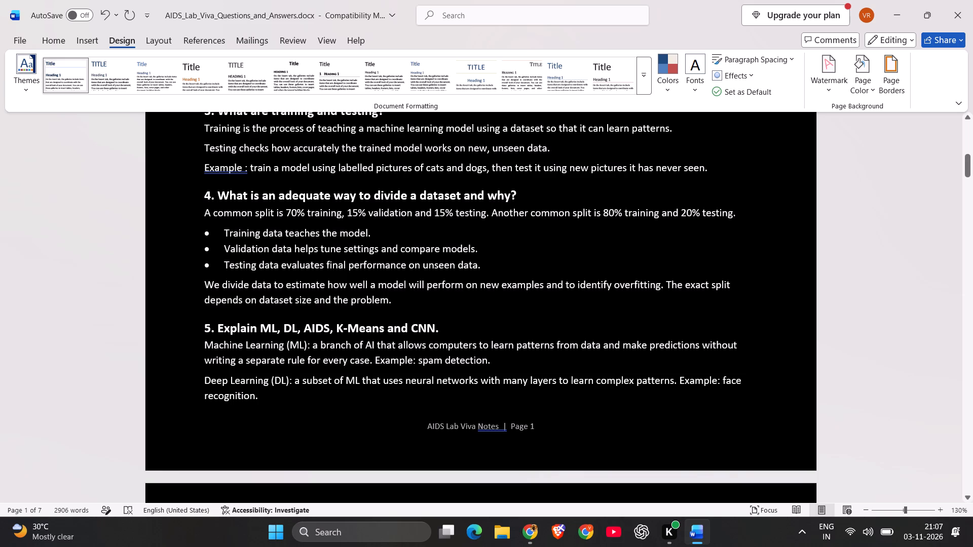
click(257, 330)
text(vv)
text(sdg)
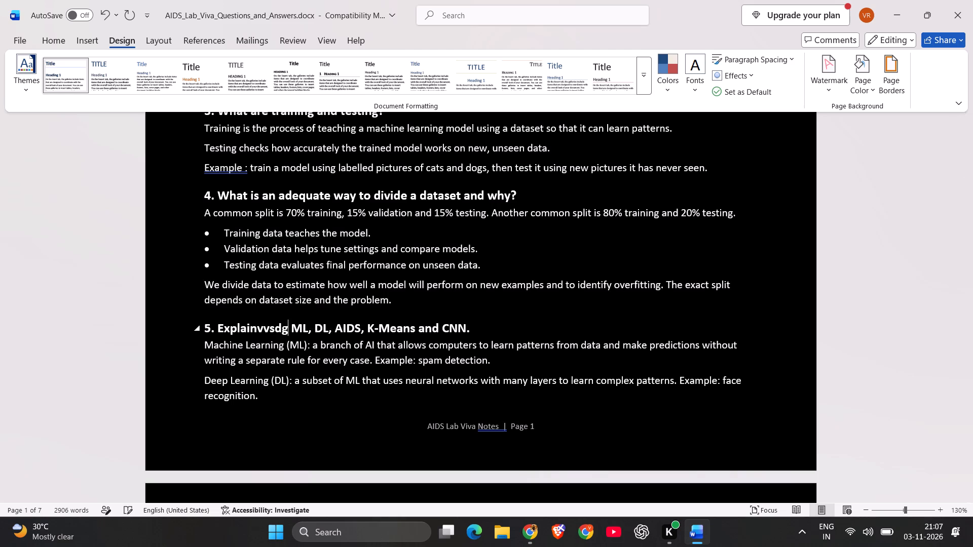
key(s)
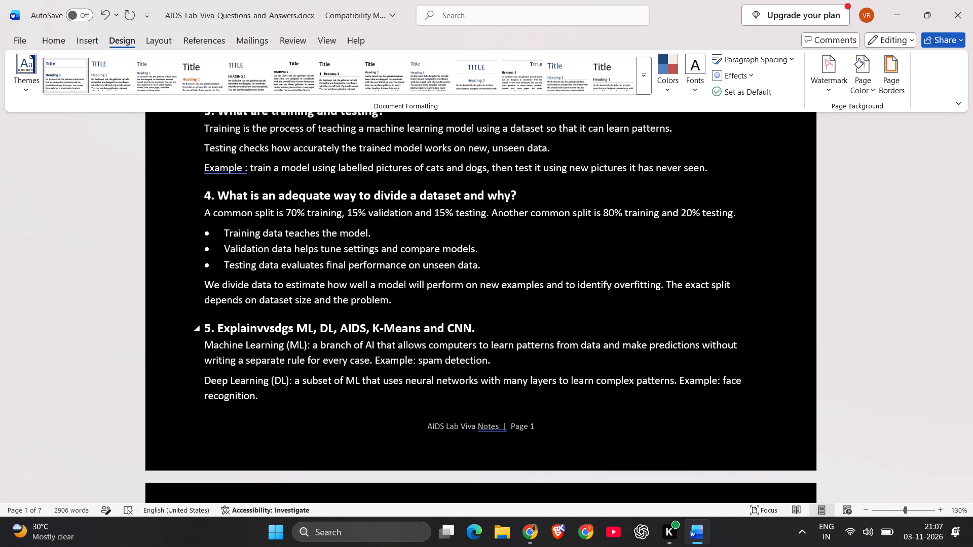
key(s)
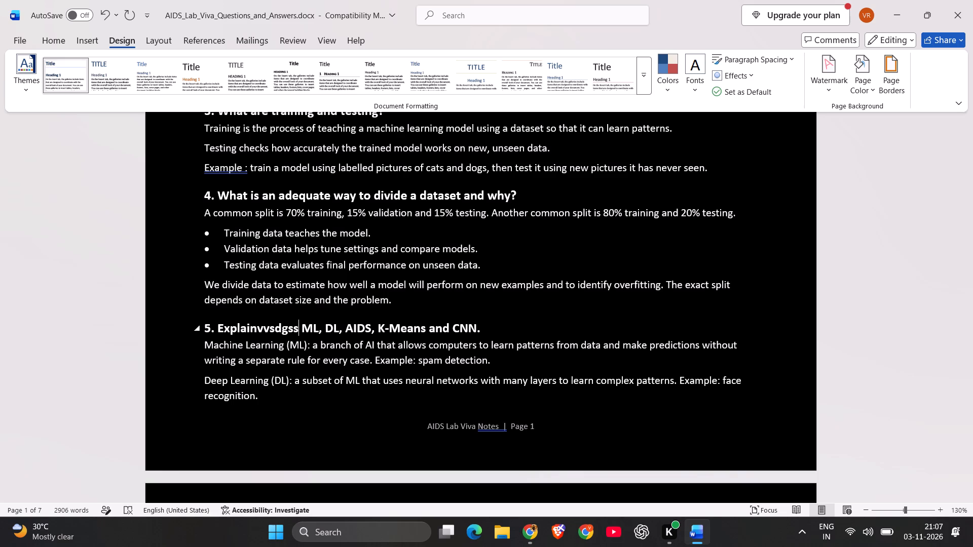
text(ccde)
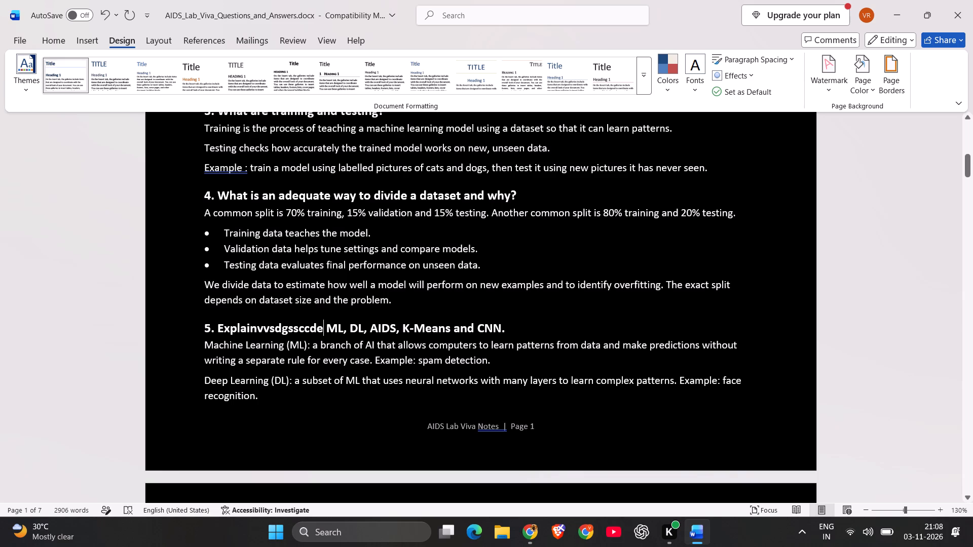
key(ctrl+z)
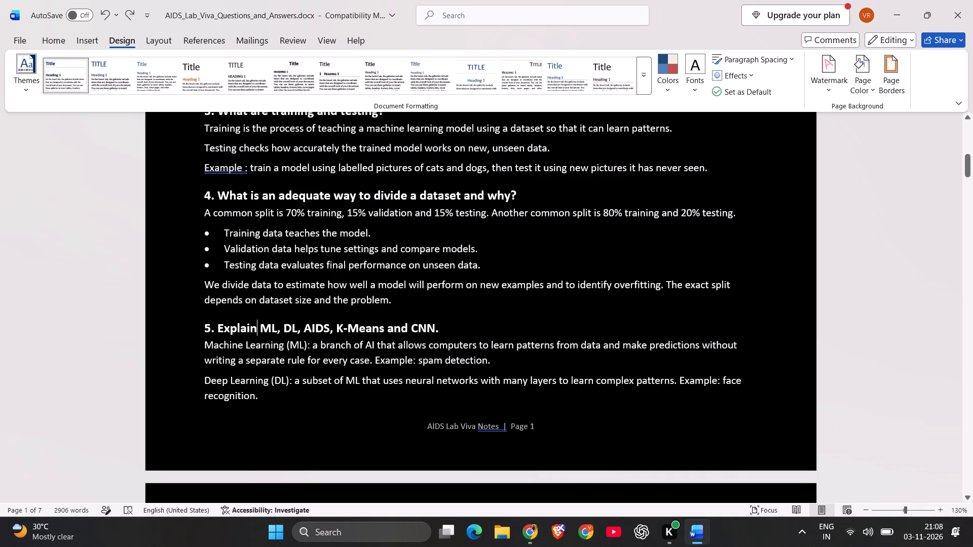
Remove the abbreviation "(ML)" after "Machine Learning" in the first paragraph under question 5.
click(306, 343)
key(BackSpace)
key(BackSpace)
key(BackSpace)
key(BackSpace)
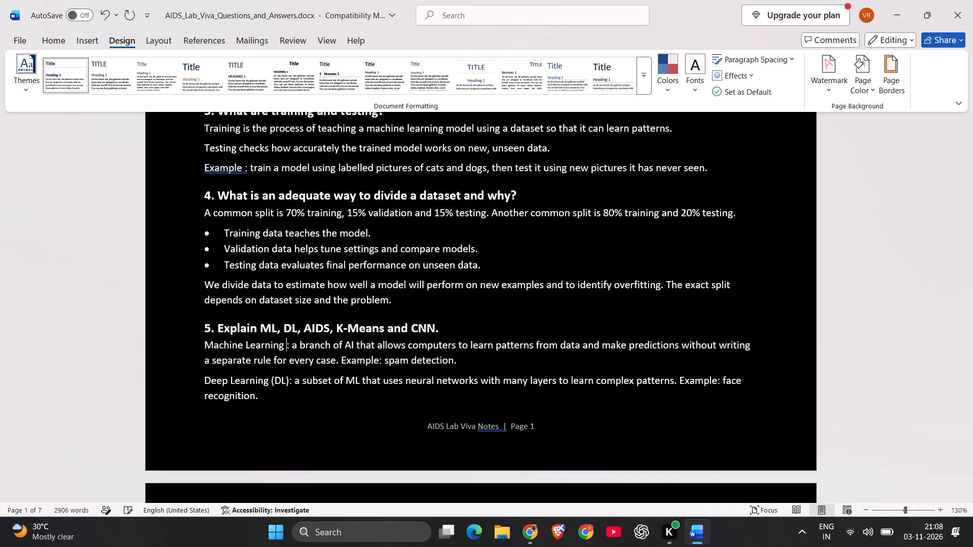
Remove the abbreviation "(DL)" after "Deep Learning" in the second paragraph under question 5.
click(288, 384)
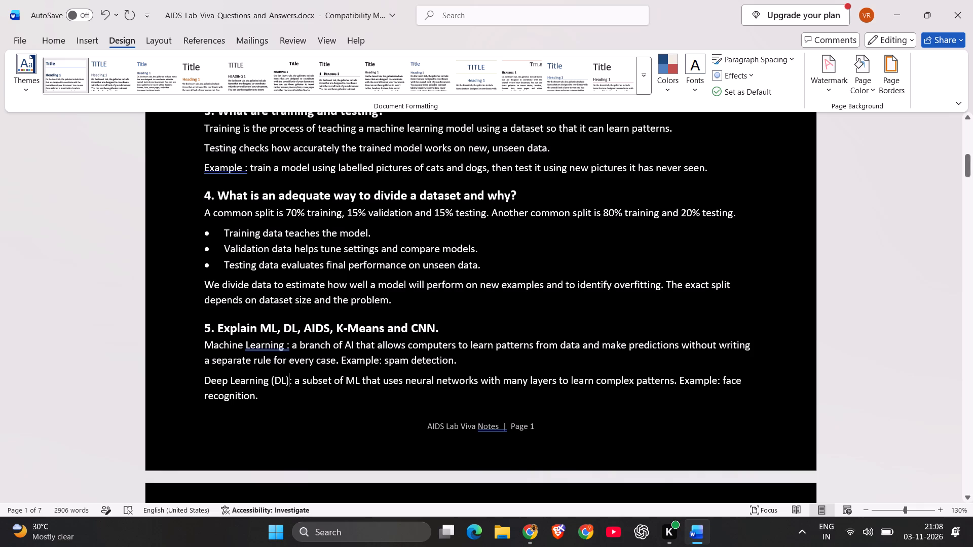
key(BackSpace)
key(BackSpace)
key(BackSpace)
key(BackSpace)
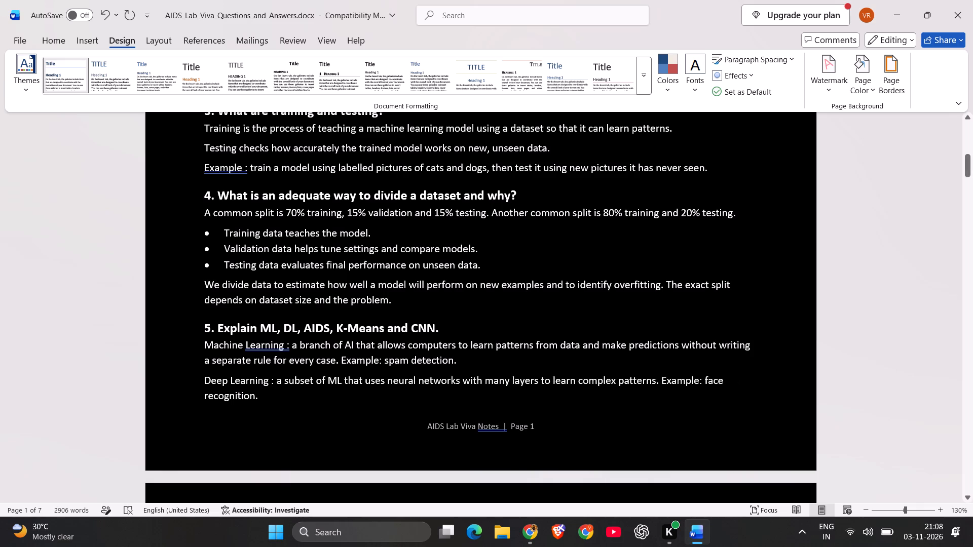
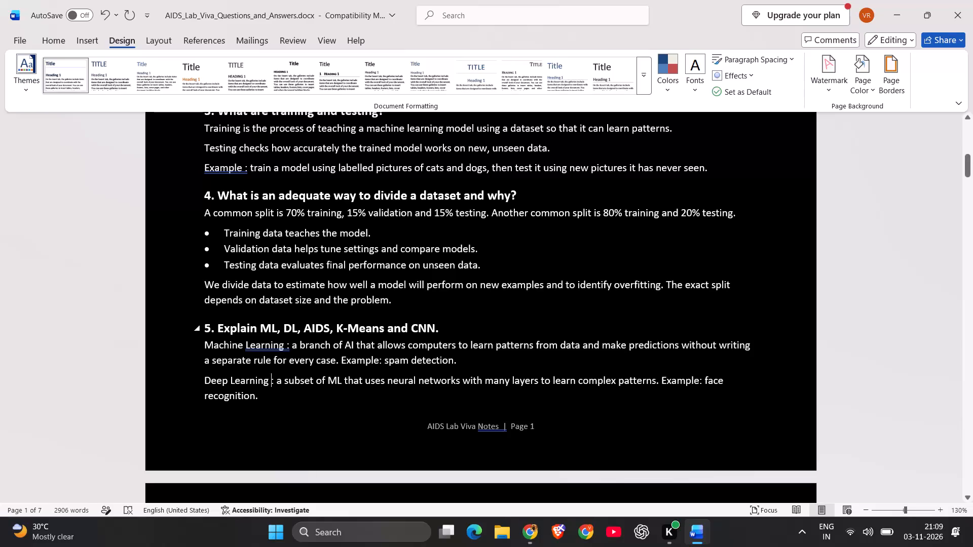
Delete the closing paragraph under question 4 that begins "We divide data to estimate how well a model will perform".
ctrl+scroll(271, 322, up, 2)
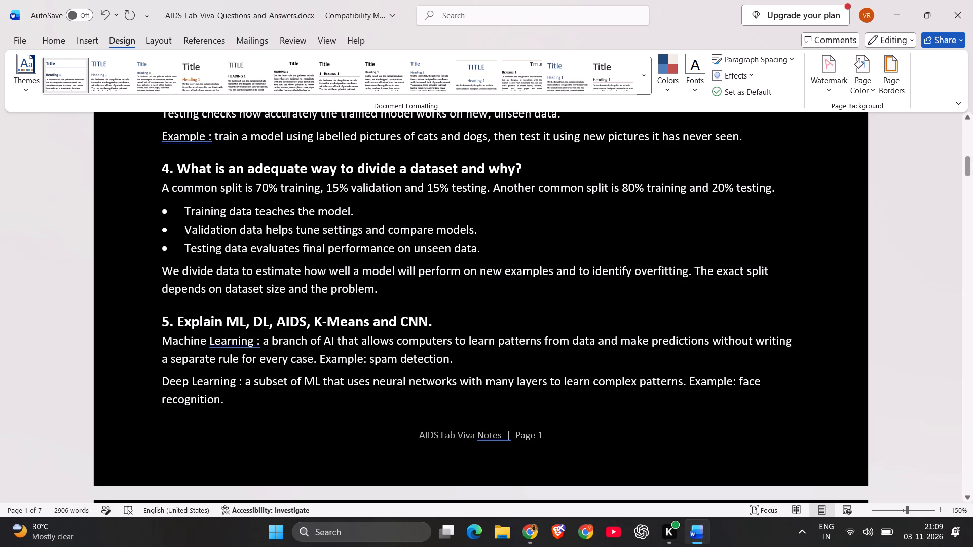
drag(528, 197, 634, 190)
click(634, 190)
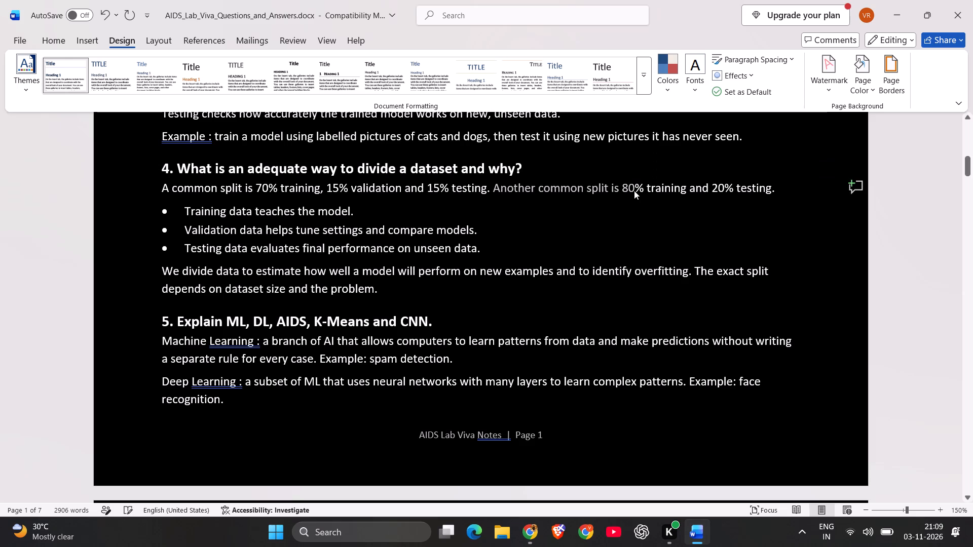
drag(674, 188, 734, 185)
click(734, 185)
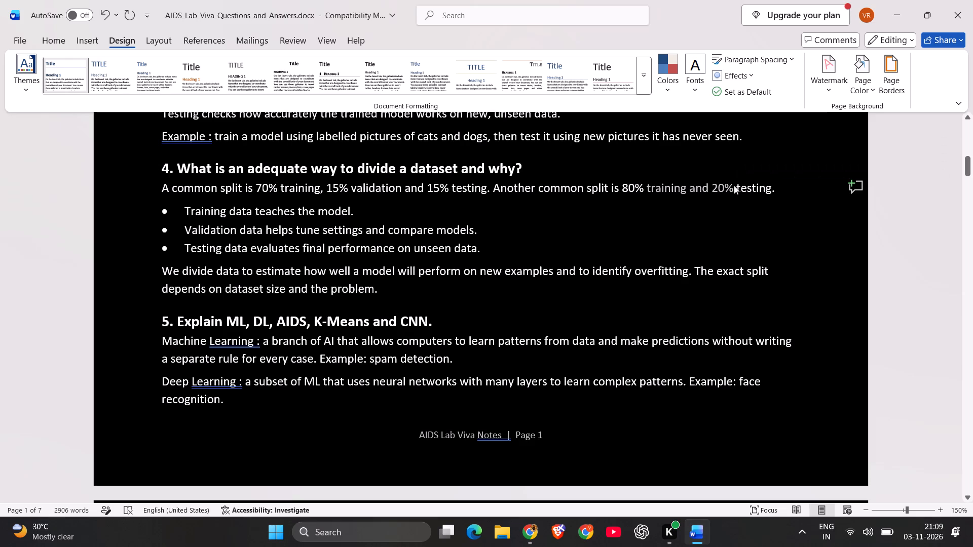
drag(211, 225, 288, 220)
click(288, 220)
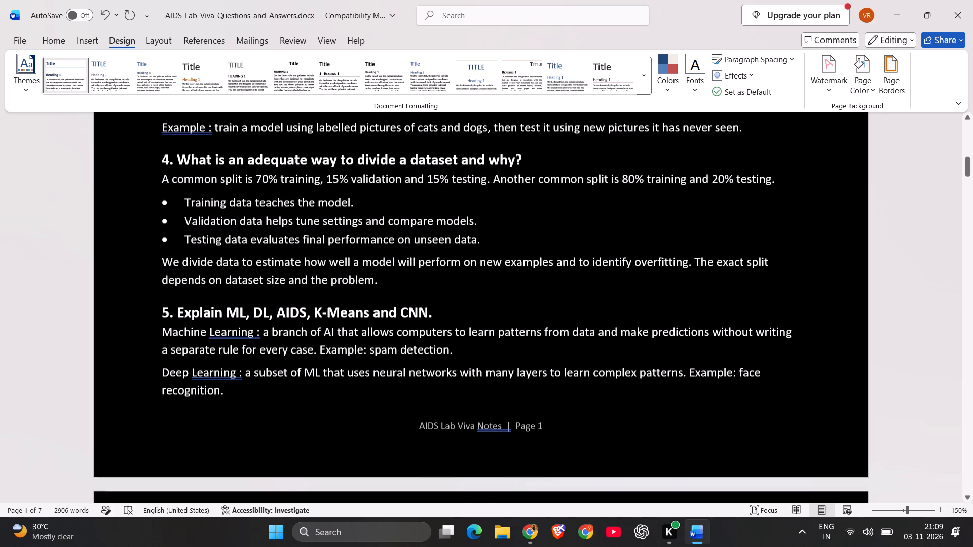
drag(378, 275, 155, 263)
key(BackSpace)
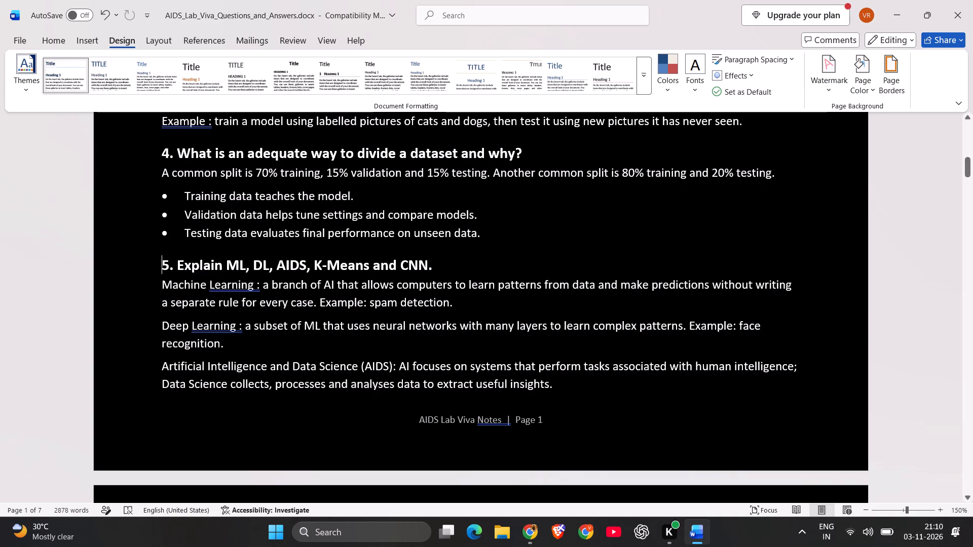
Read through the Deep Learning definition under question 5.
click(271, 333)
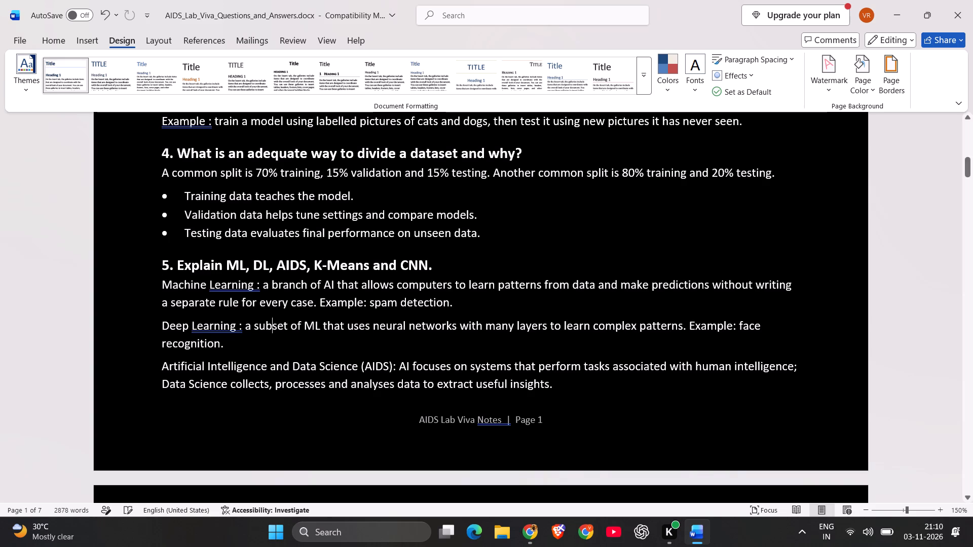
click(271, 333)
click(348, 335)
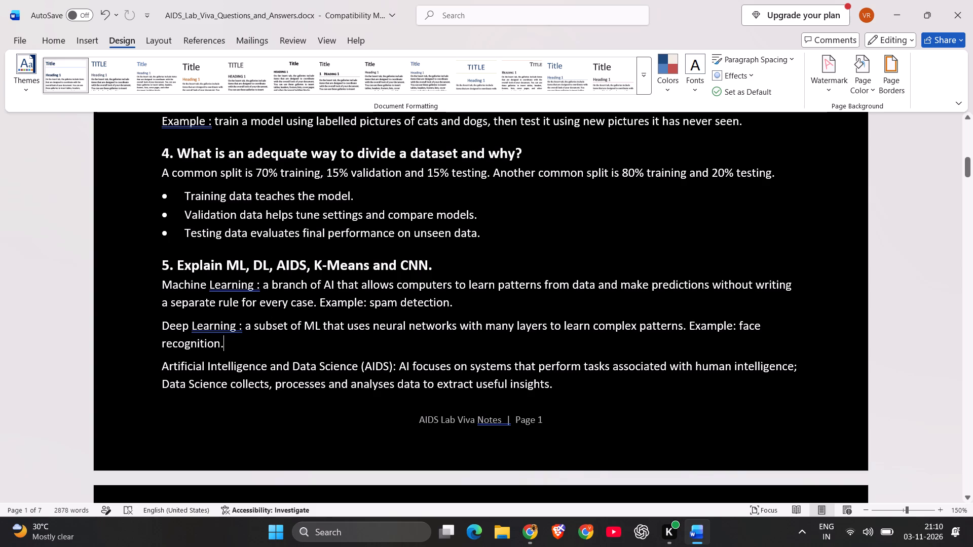
click(385, 333)
key(Right)
key(Right)
key(Right)
key(Right)
key(Right)
key(Right)
key(Right)
key(Right)
key(Right)
key(Right)
key(Right)
key(Right)
key(Right)
key(Right)
key(Right)
key(Right)
key(Right)
key(Right)
key(Right)
key(Right)
key(Right)
Delete the entire footer text, "AIDS Lab Viva Notes |" and the page number, and return to the document body.
triple_click(546, 416)
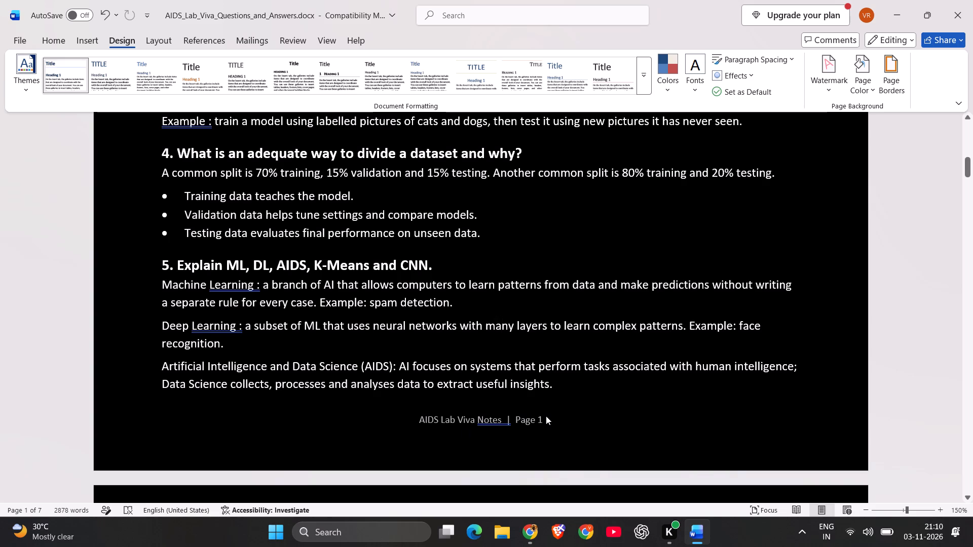
click(546, 416)
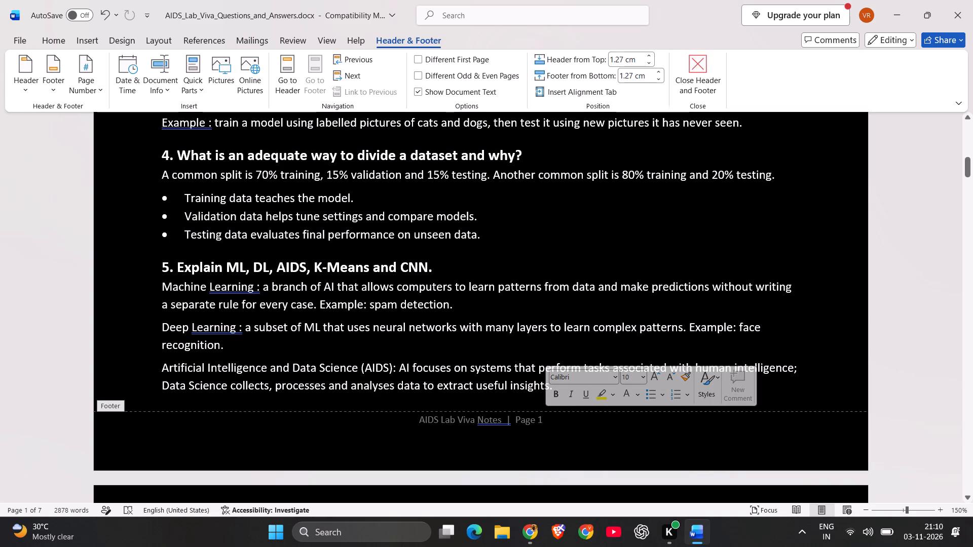
key(BackSpace)
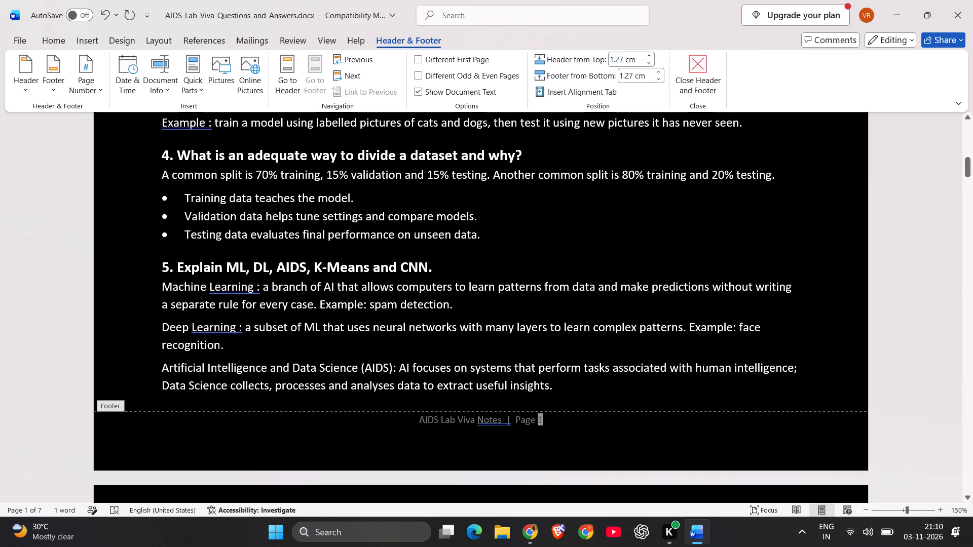
key(backslash)
key(BackSpace)
key(BackSpace)
key(BackSpace)
key(BackSpace)
key(BackSpace)
key(BackSpace)
key(BackSpace)
key(BackSpace)
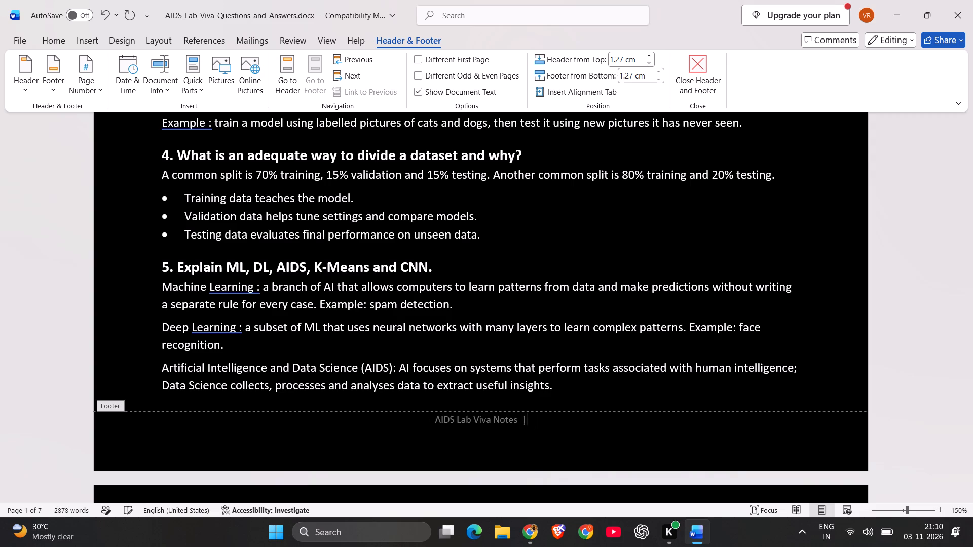
key(BackSpace)
key(BackSpace)
key(BackSpace)
key(BackSpace)
key(BackSpace)
key(BackSpace)
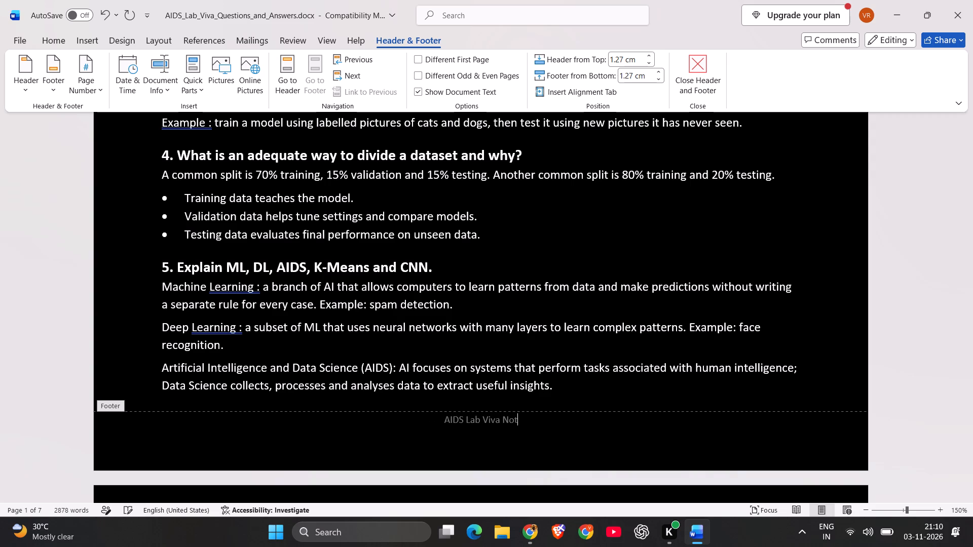
key(BackSpace)
key(BackSpace)
key(BackSpace)
key(BackSpace)
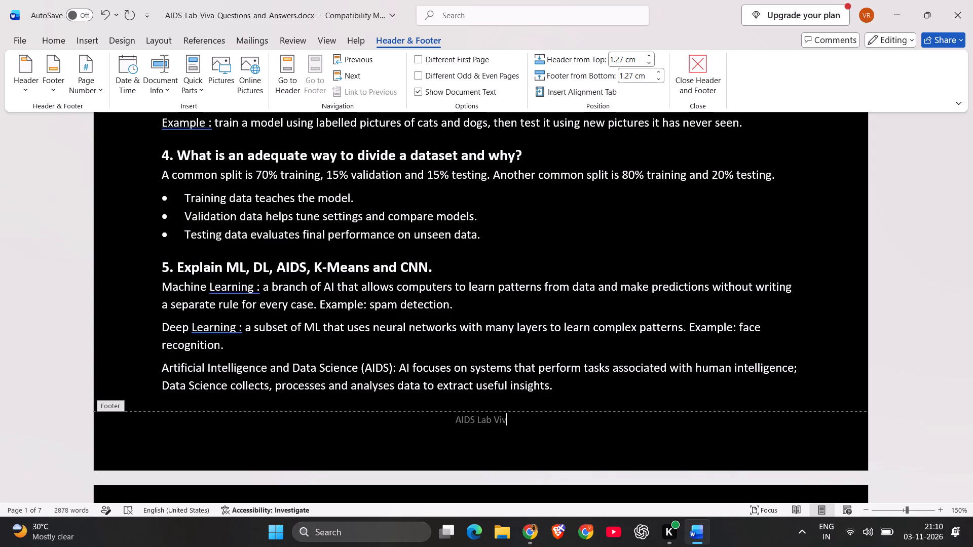
key(BackSpace)
key(BackSpace)
key(BackSpace)
key(BackSpace)
key(BackSpace)
key(BackSpace)
key(BackSpace)
key(BackSpace)
key(BackSpace)
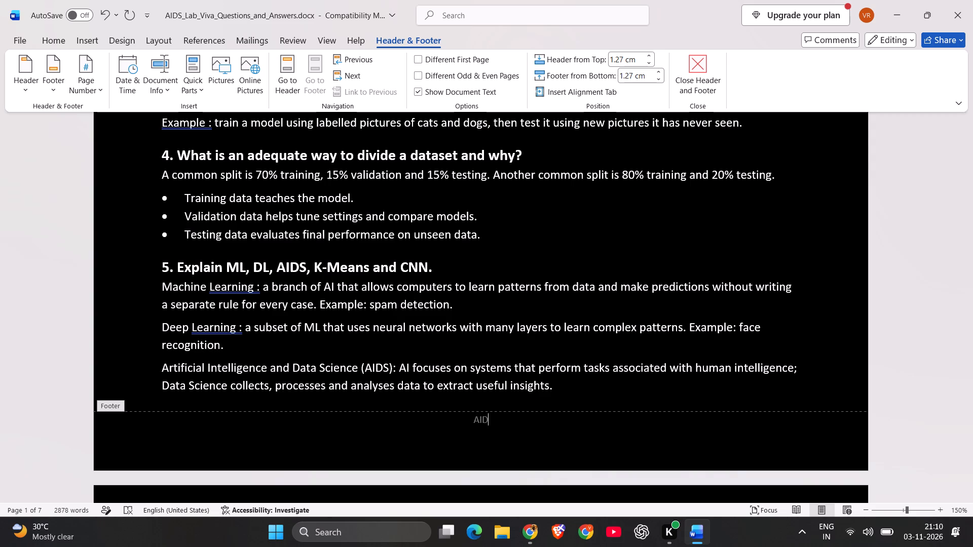
key(BackSpace)
key(BackSpace)
key(BackSpace)
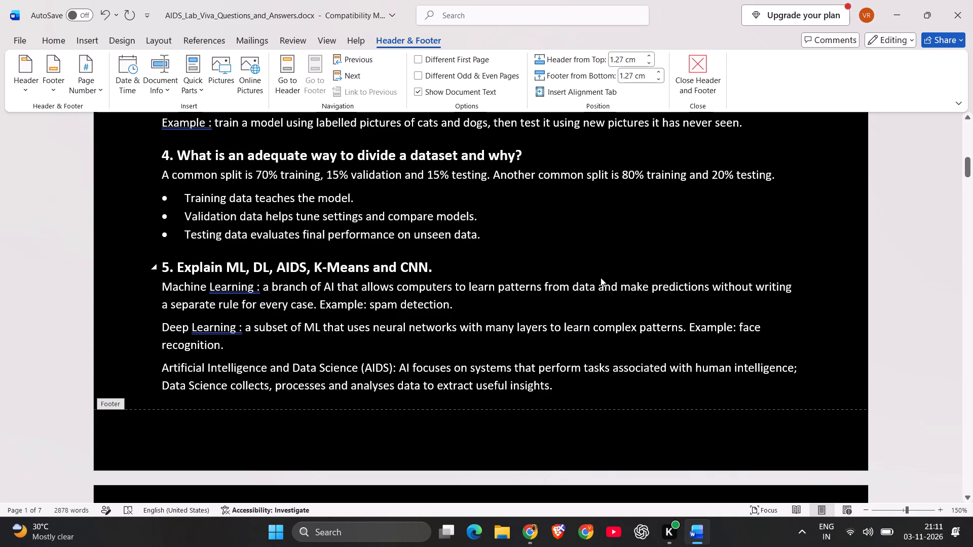
click(489, 424)
key(BackSpace)
key(BackSpace)
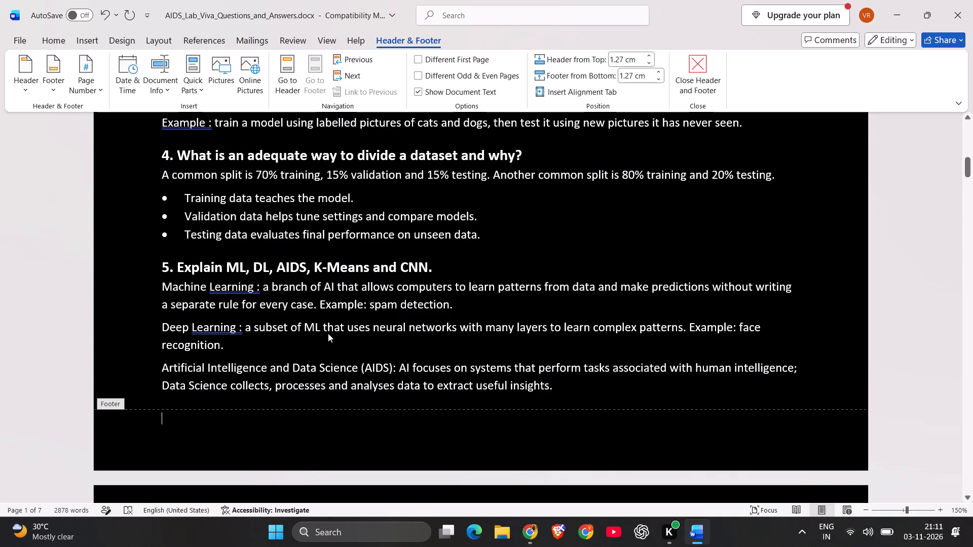
click(327, 332)
click(362, 344)
scroll(362, 344, down, 2)
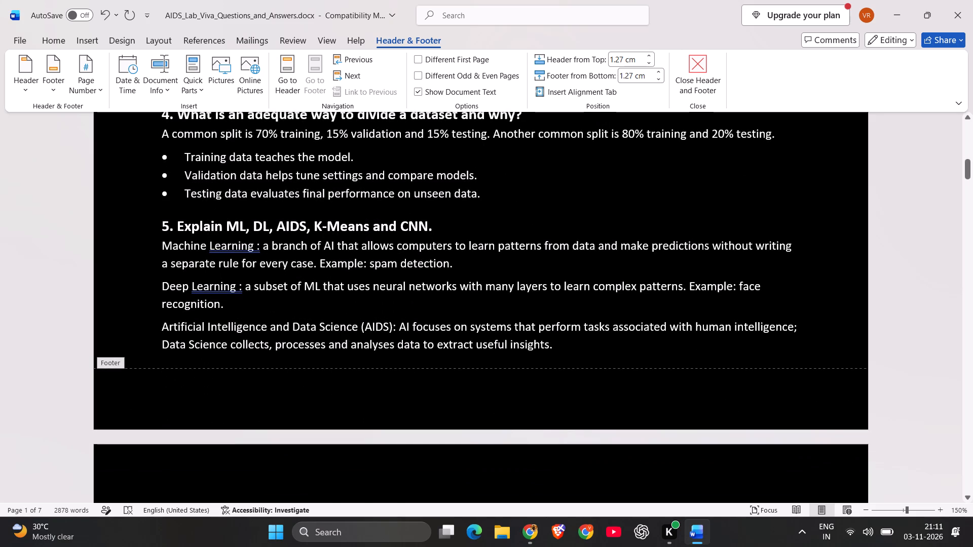
scroll(345, 333, down, 2)
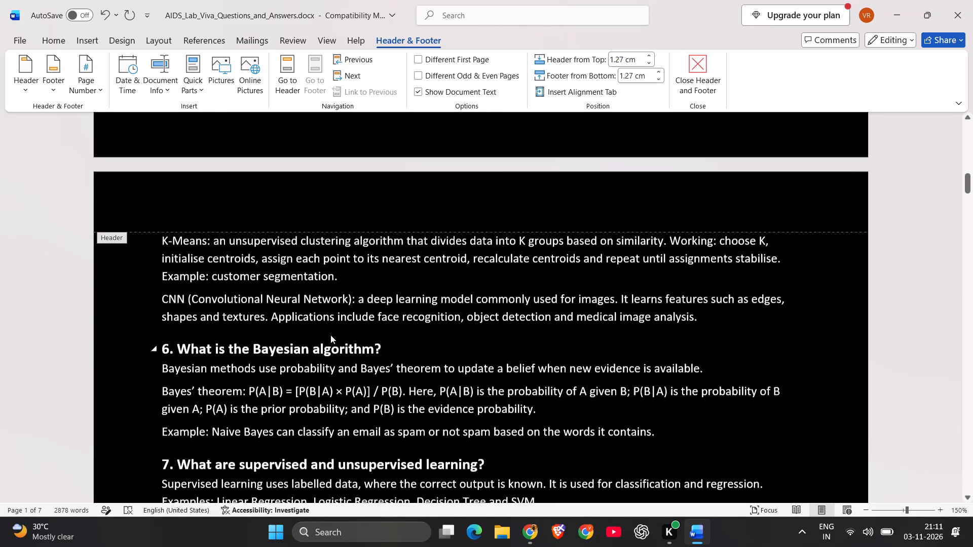
scroll(330, 335, up, 1)
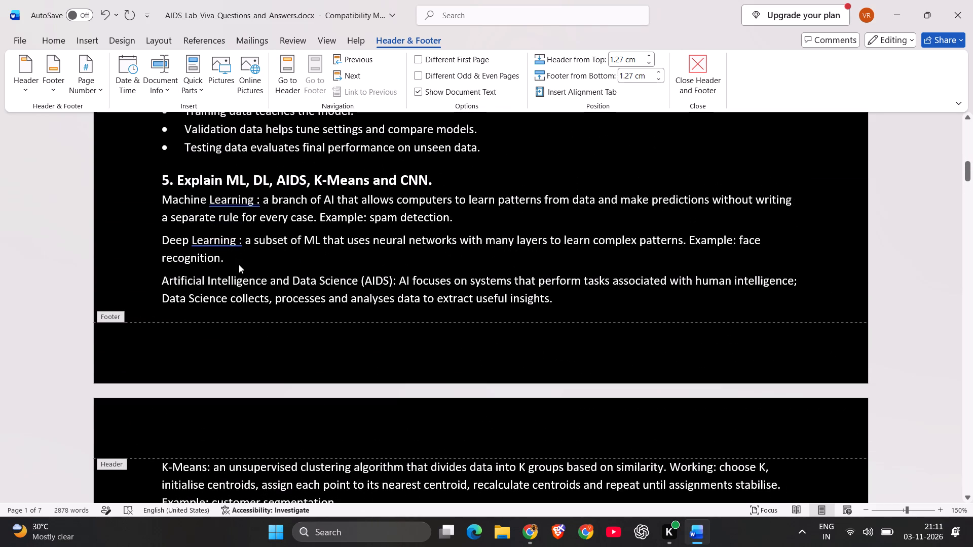
double_click(248, 278)
click(248, 278)
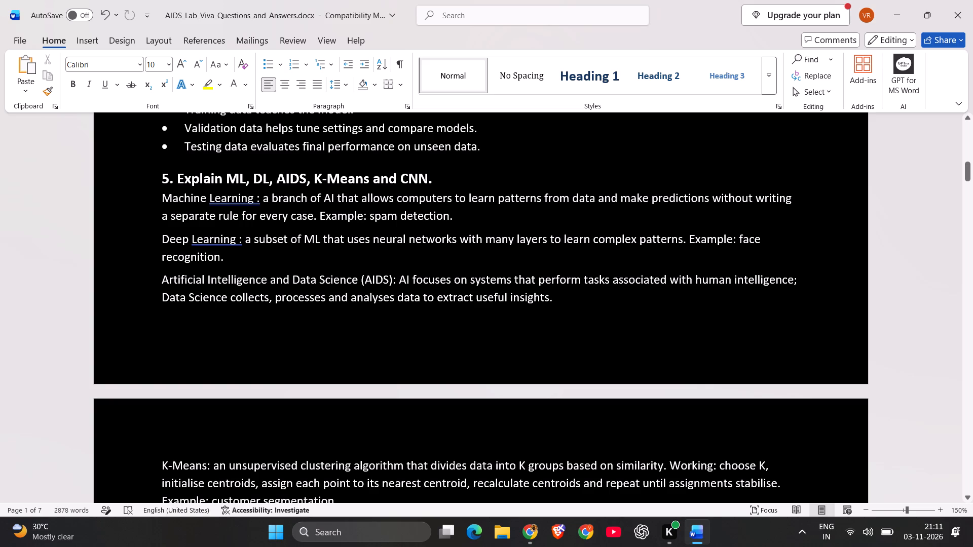
Read through the Artificial Intelligence and Data Science (AIDS) definition under question 5.
drag(399, 277, 528, 295)
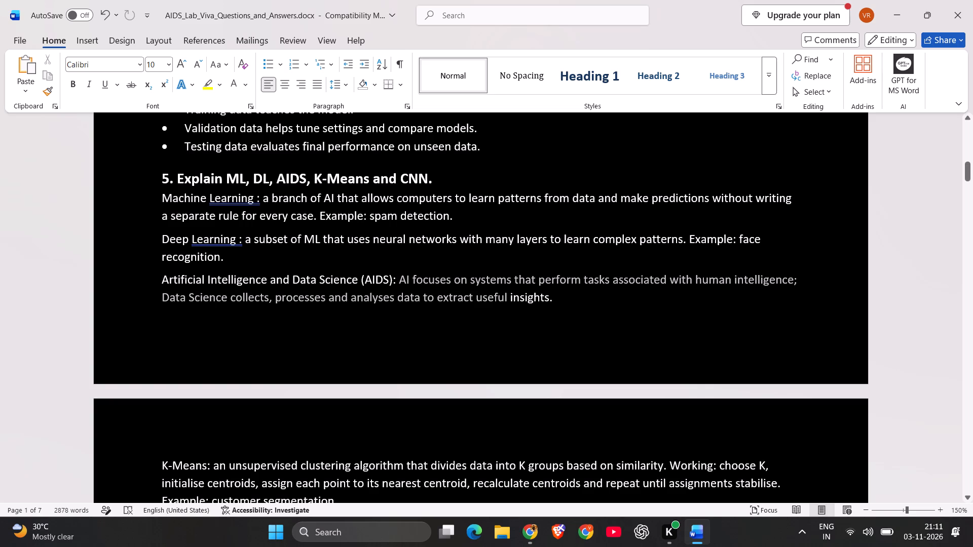
drag(528, 295, 557, 301)
click(557, 301)
drag(557, 301, 405, 282)
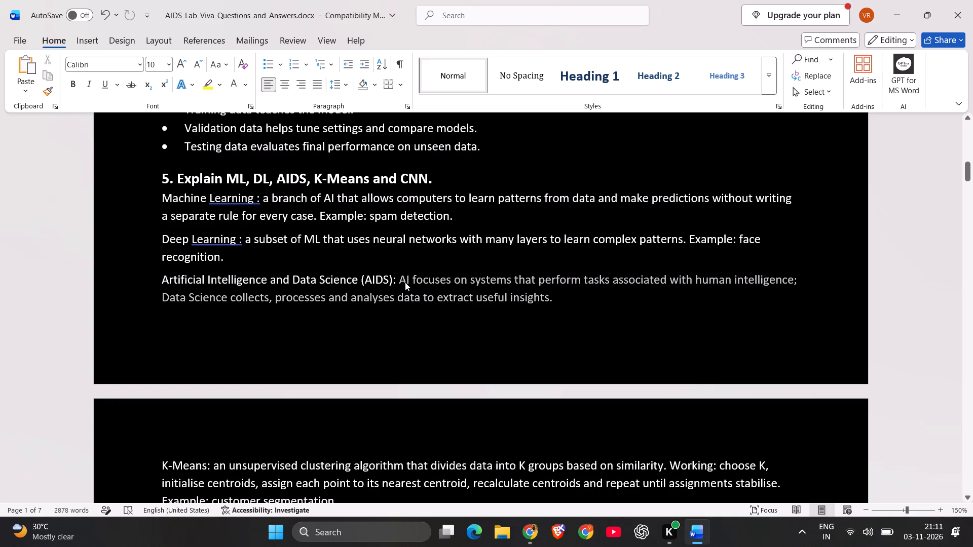
drag(405, 282, 399, 279)
click(399, 279)
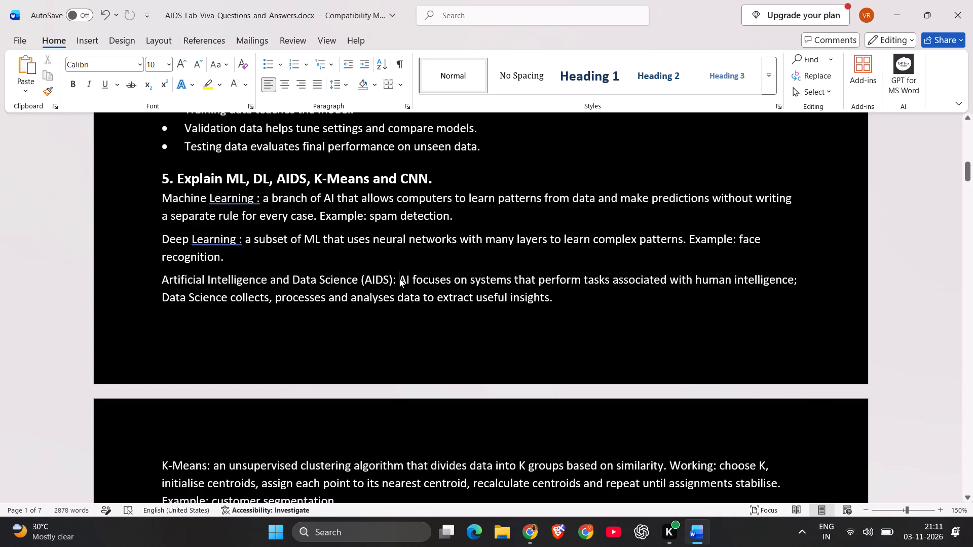
drag(399, 279, 554, 303)
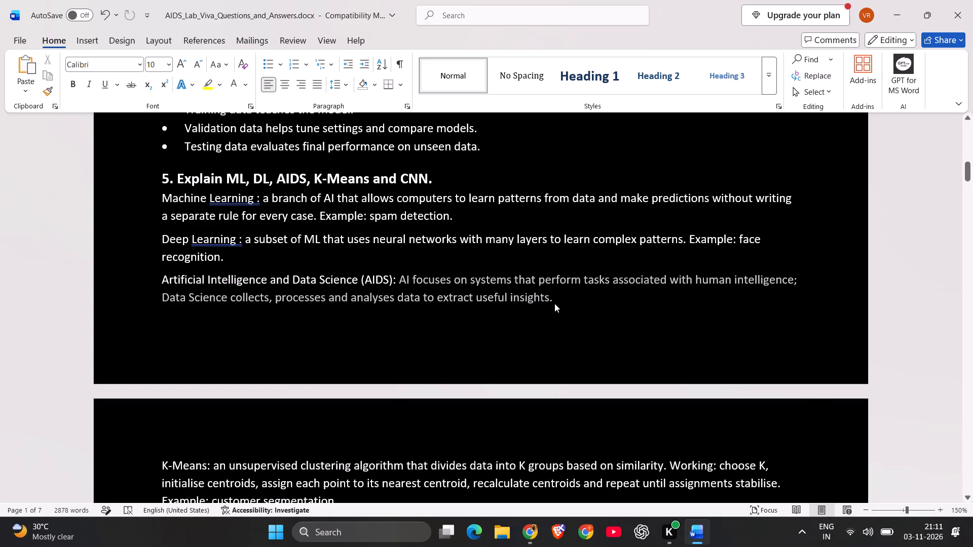
drag(554, 303, 555, 303)
click(555, 303)
drag(555, 303, 394, 279)
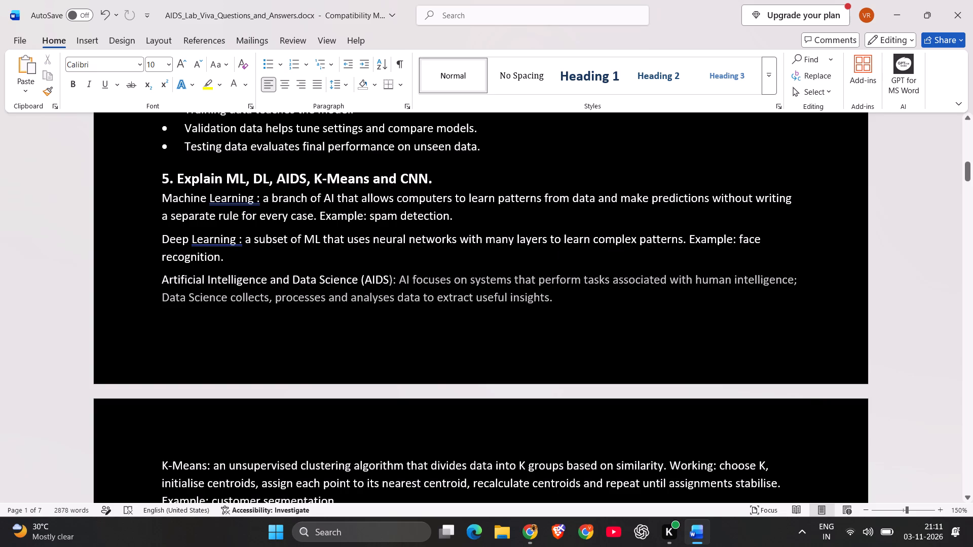
drag(394, 279, 396, 279)
click(396, 279)
drag(396, 279, 582, 303)
click(582, 303)
drag(582, 303, 410, 279)
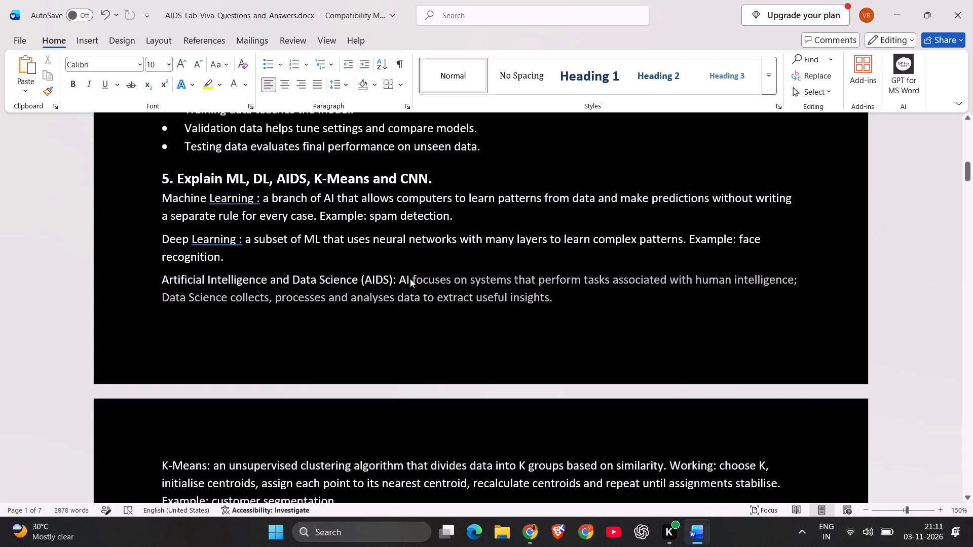
drag(410, 279, 401, 275)
click(401, 275)
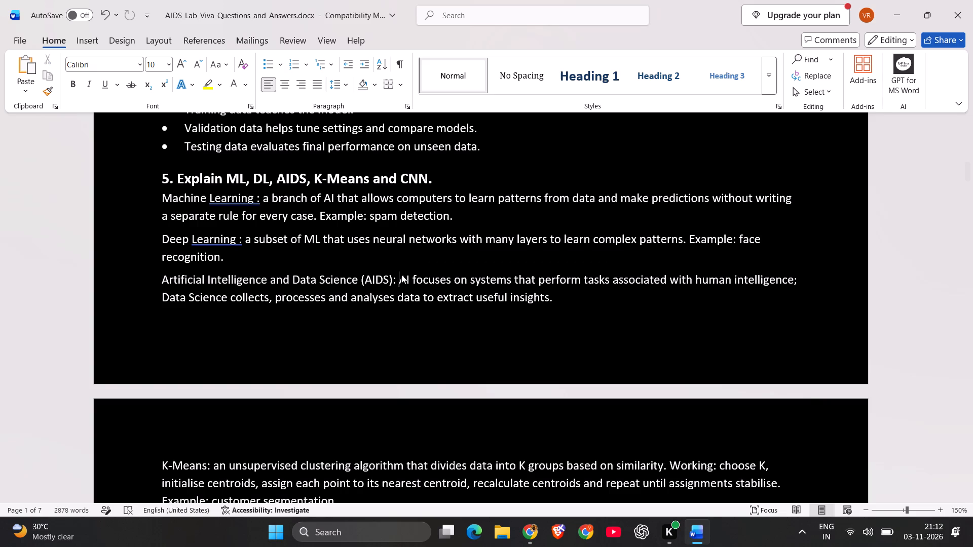
drag(401, 275, 562, 308)
click(562, 308)
drag(562, 308, 494, 291)
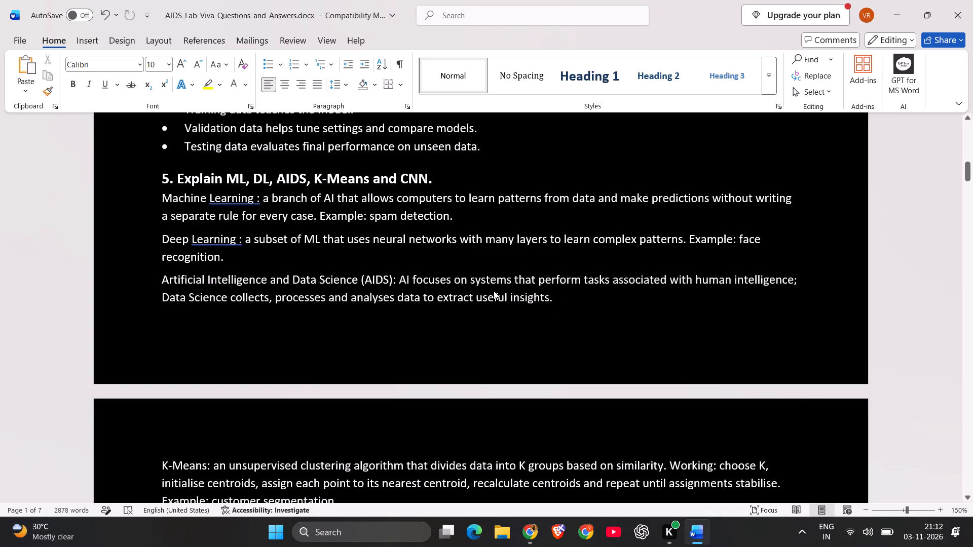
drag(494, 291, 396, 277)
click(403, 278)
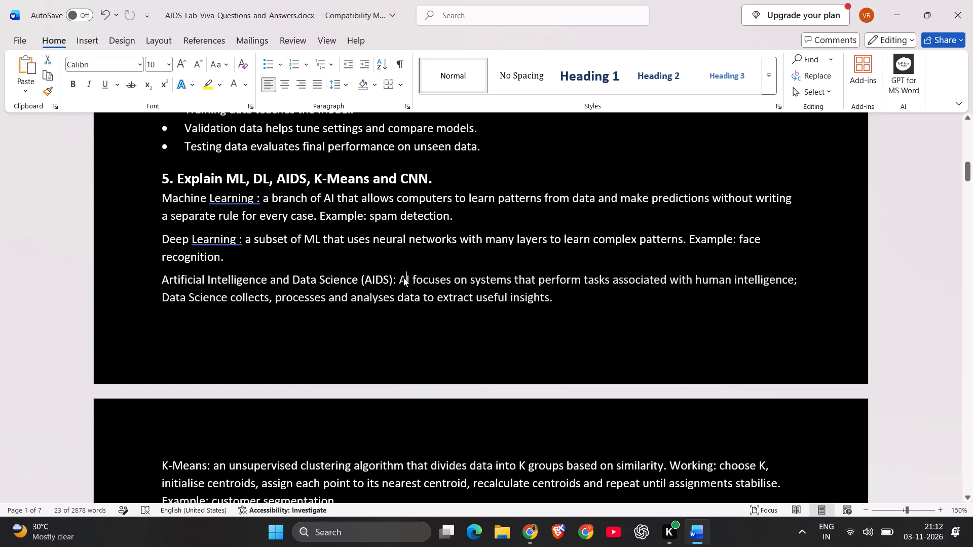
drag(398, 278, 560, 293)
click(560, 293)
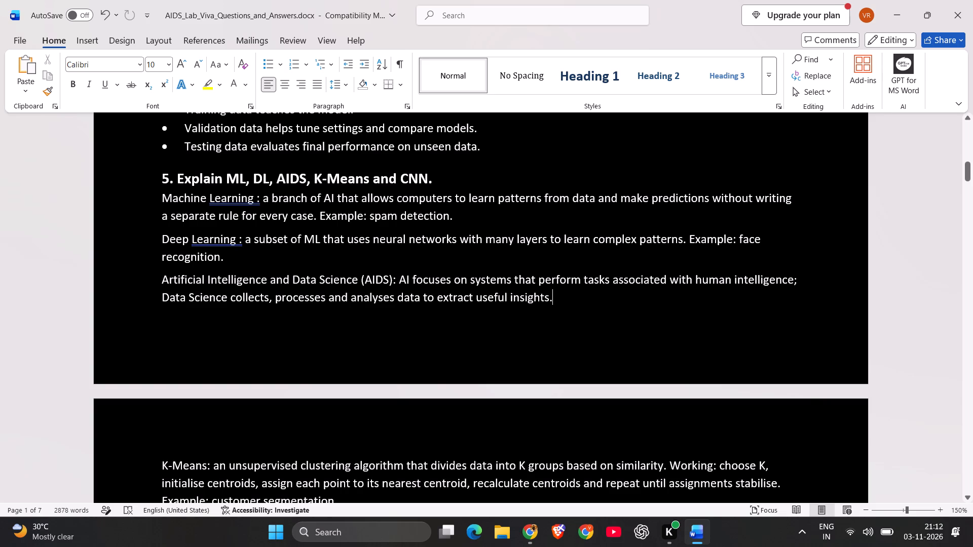
Add the abbreviation (DL) directly after Deep Learning and (ML) directly after Machine Learning in the question 5 definitions.
click(237, 243)
key(shift+parenleft)
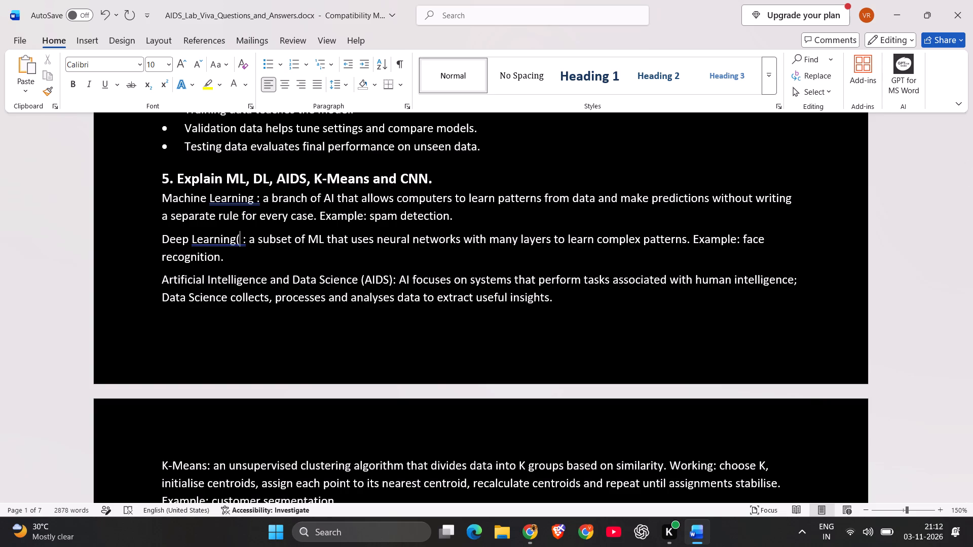
text(DL)
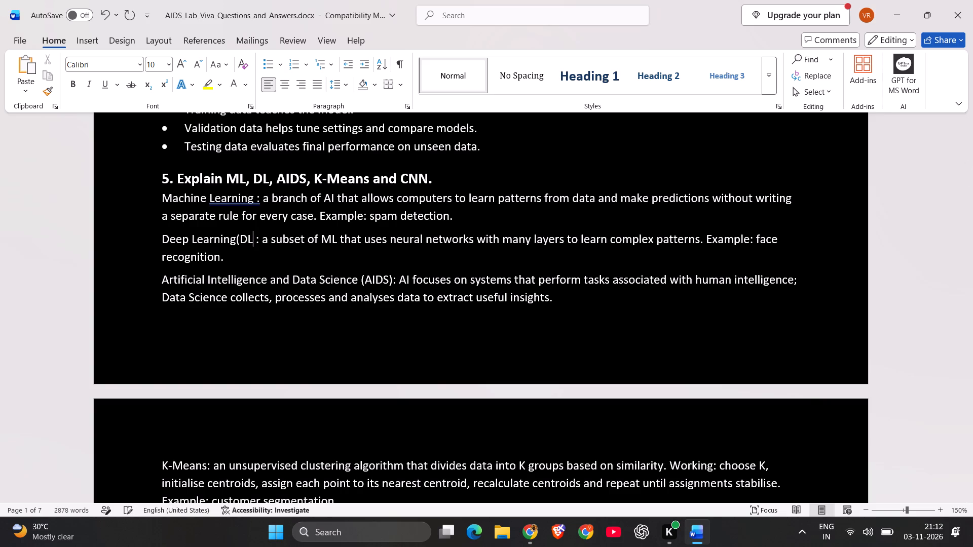
key(shift+parenright)
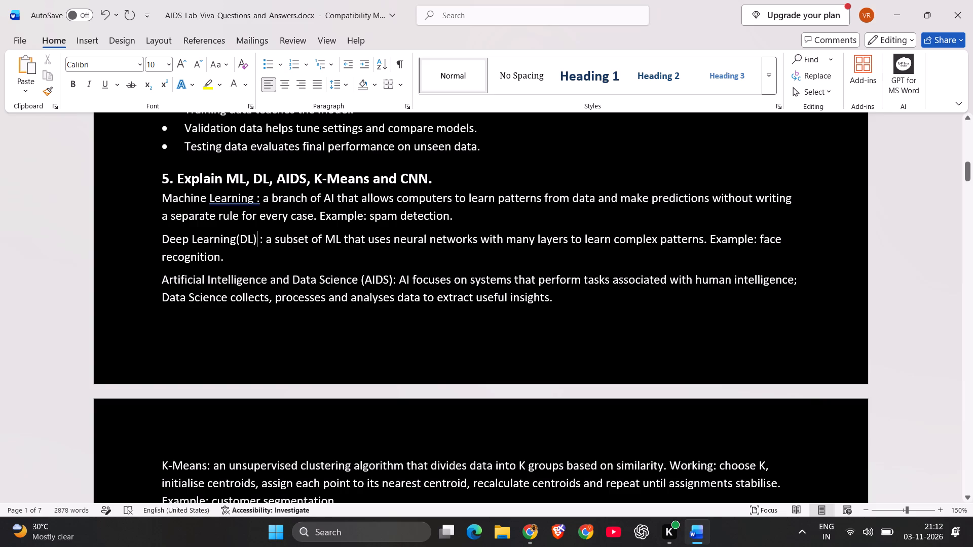
click(254, 208)
click(255, 202)
key(Left)
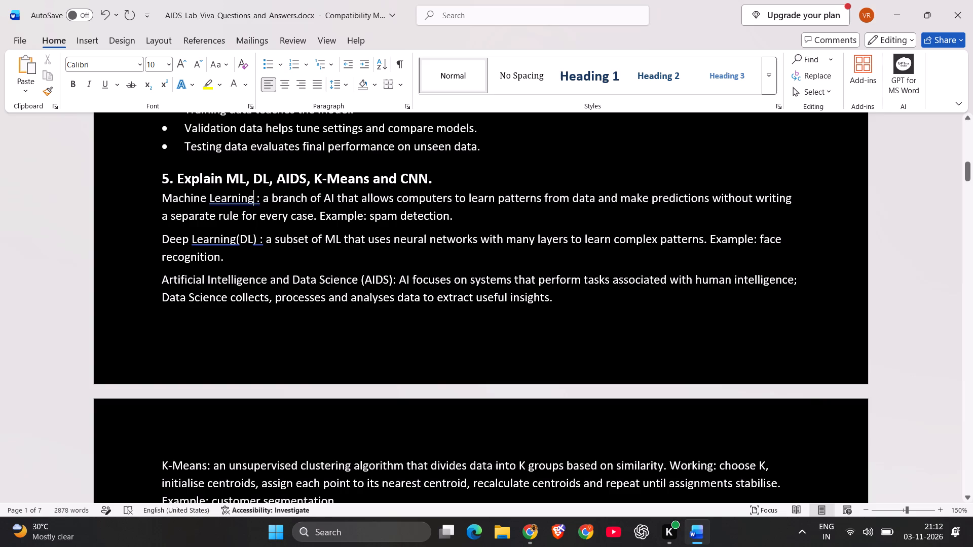
text((ML))
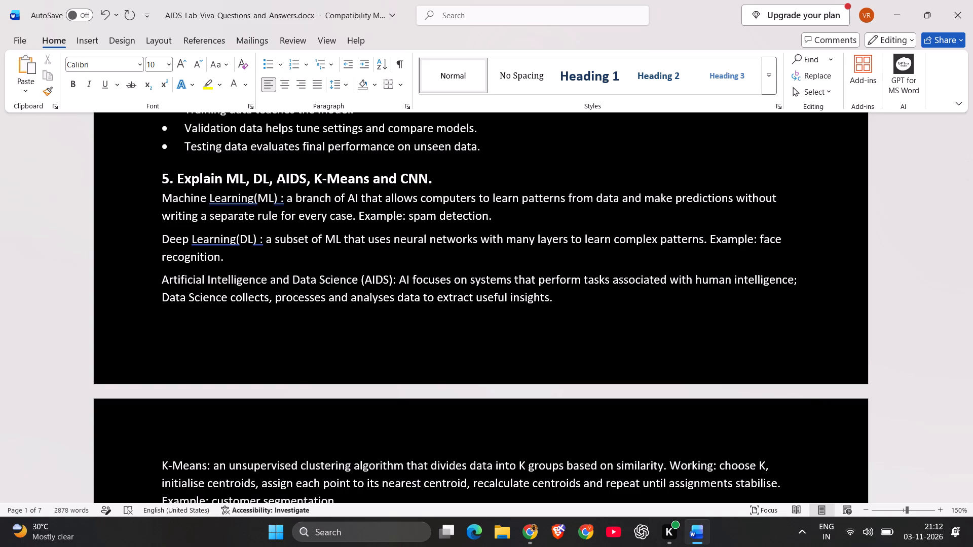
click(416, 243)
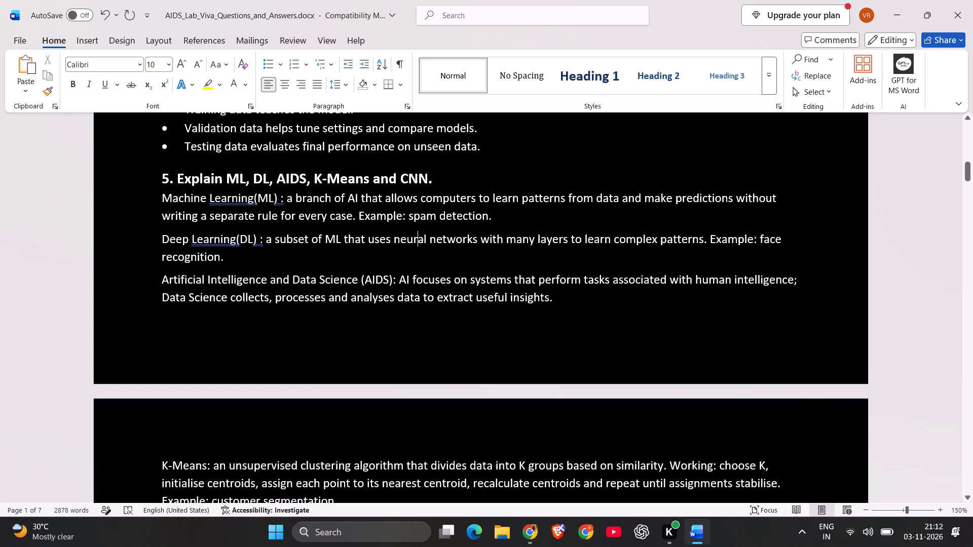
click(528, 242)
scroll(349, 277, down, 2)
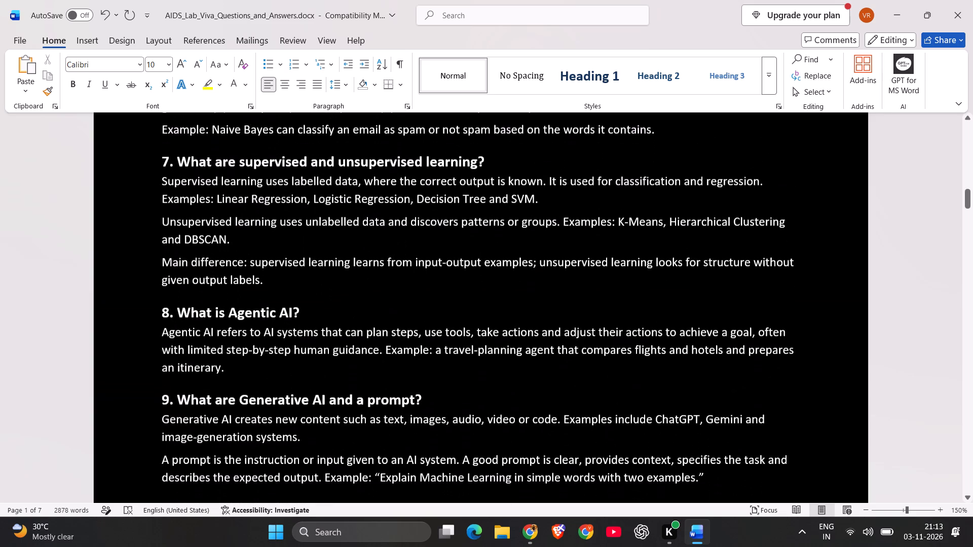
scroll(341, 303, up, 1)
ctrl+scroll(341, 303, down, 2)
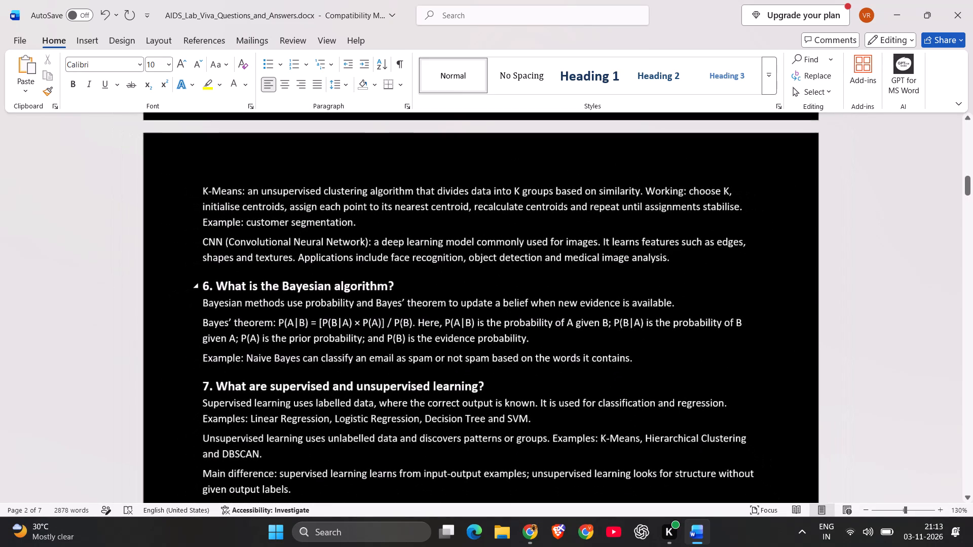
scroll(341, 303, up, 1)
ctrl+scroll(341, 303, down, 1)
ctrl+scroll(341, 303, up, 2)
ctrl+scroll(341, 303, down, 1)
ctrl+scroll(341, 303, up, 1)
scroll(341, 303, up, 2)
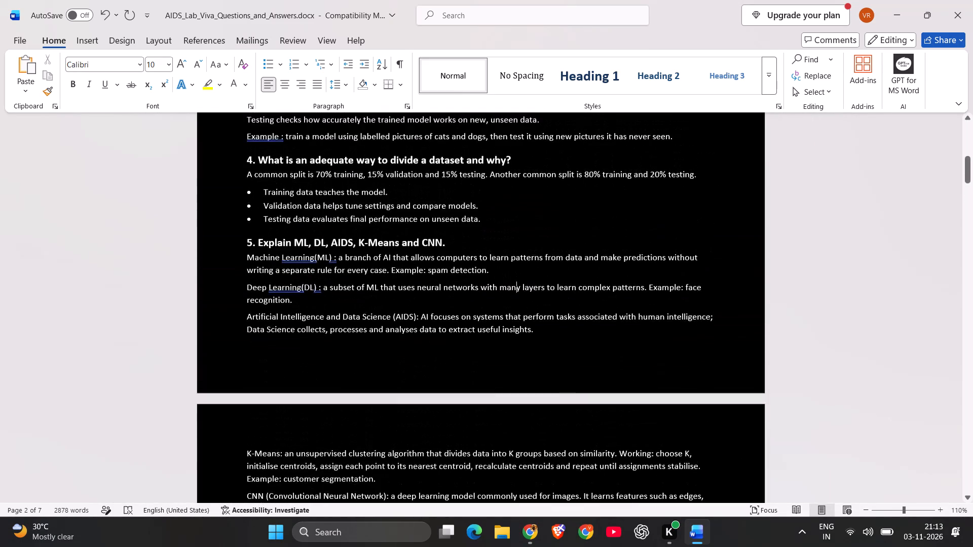
Make the terms K-Means and CNN bold at the start of their definitions under question 5.
ctrl+scroll(341, 303, up, 2)
scroll(341, 303, down, 2)
scroll(341, 303, up, 5)
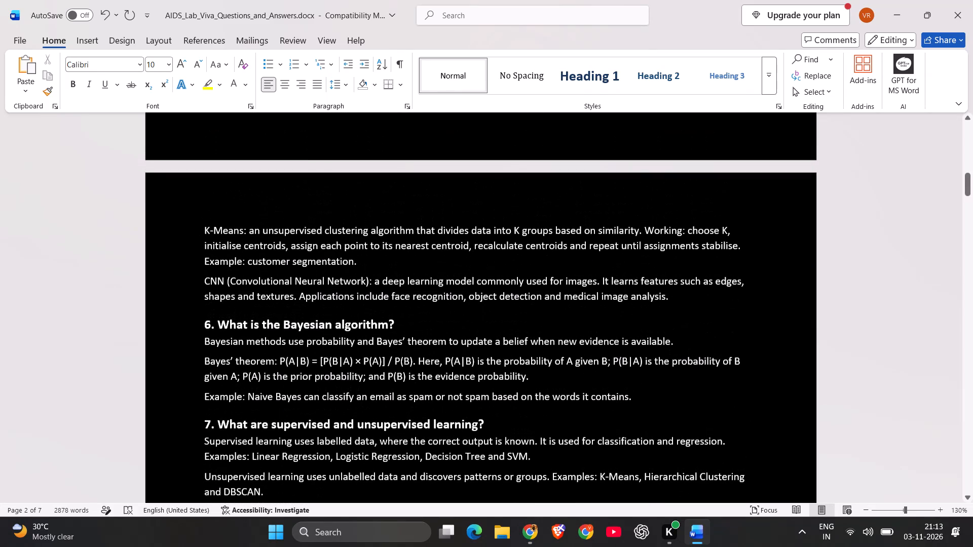
drag(243, 231, 201, 234)
key(ctrl+b)
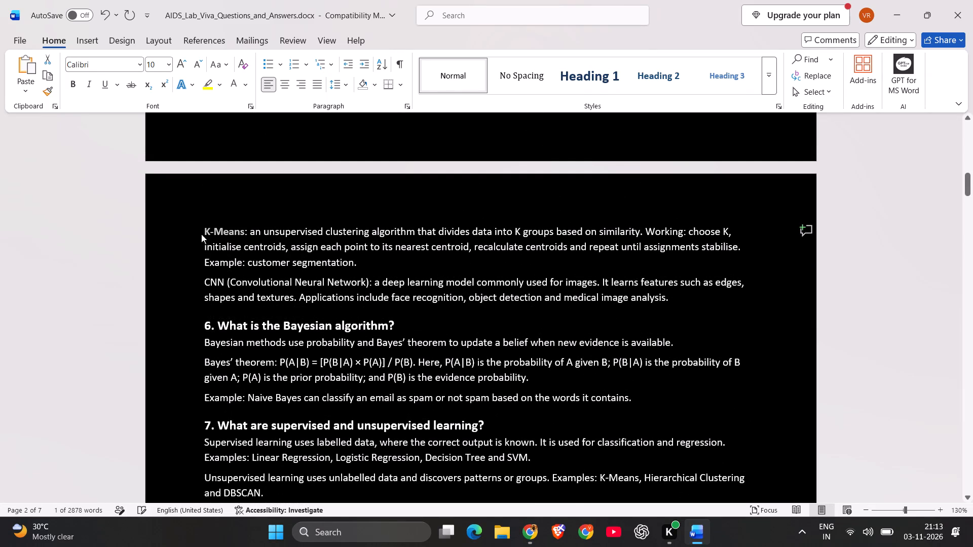
click(184, 261)
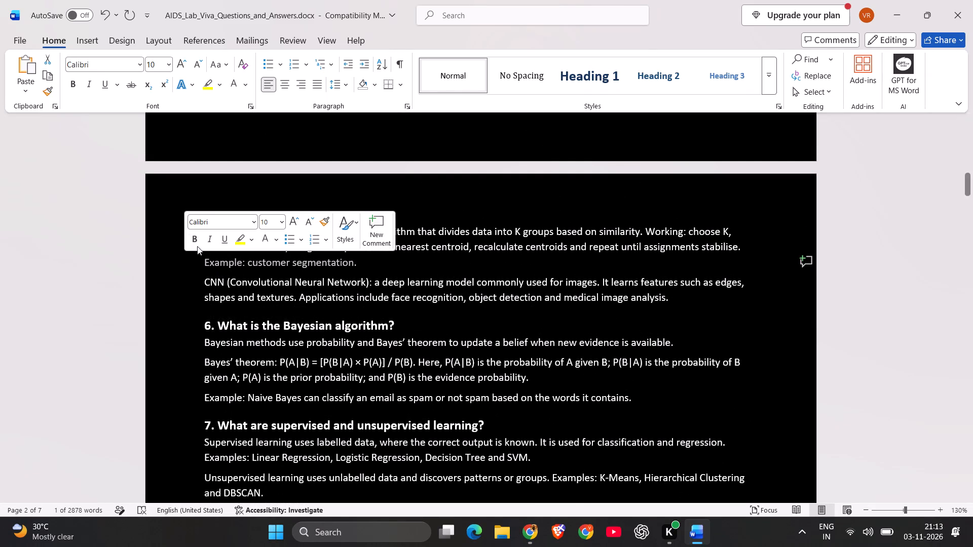
click(189, 268)
ctrl+scroll(226, 240, up, 2)
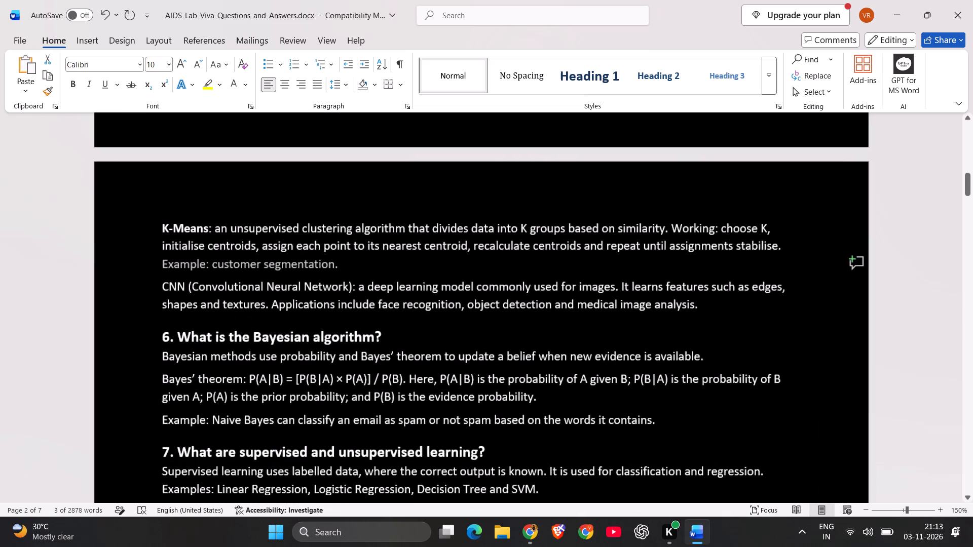
drag(185, 289, 157, 292)
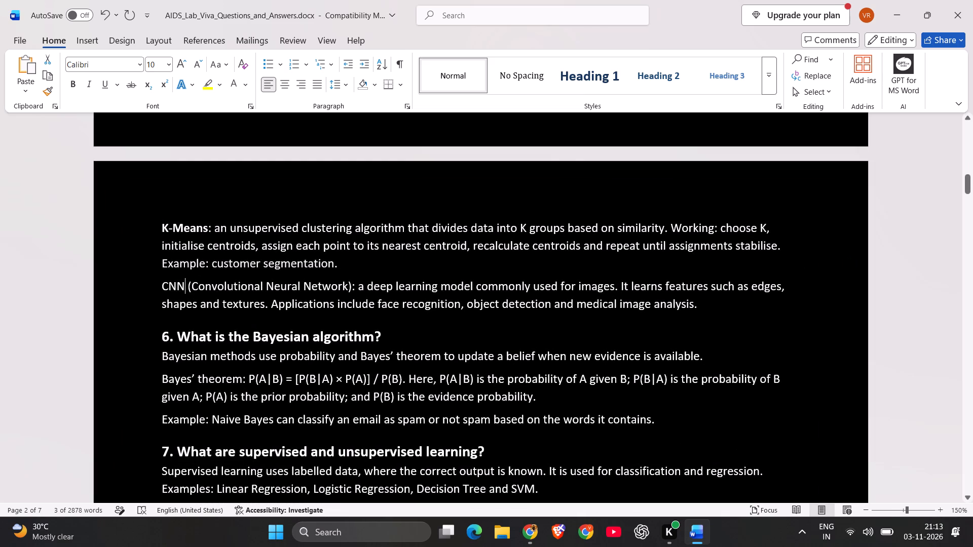
drag(157, 292, 157, 292)
click(168, 271)
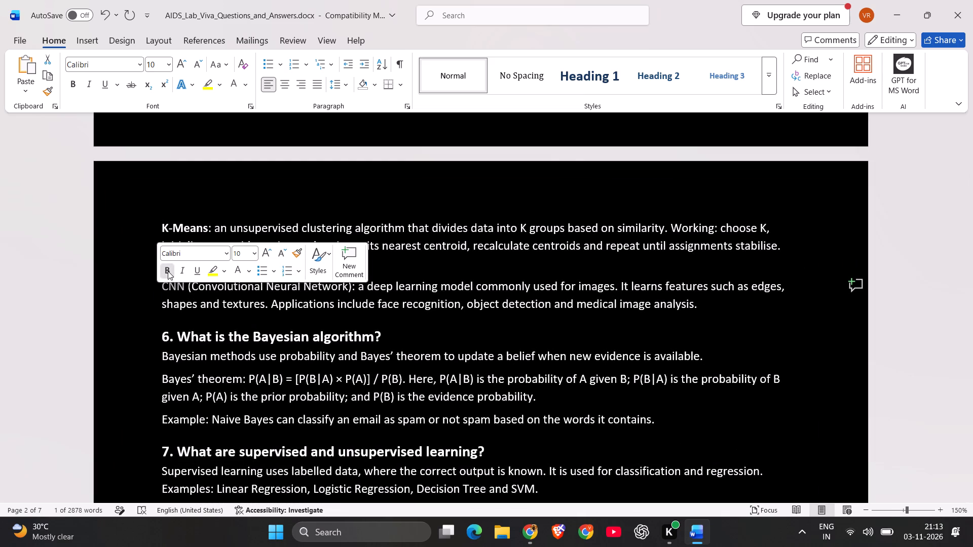
click(151, 285)
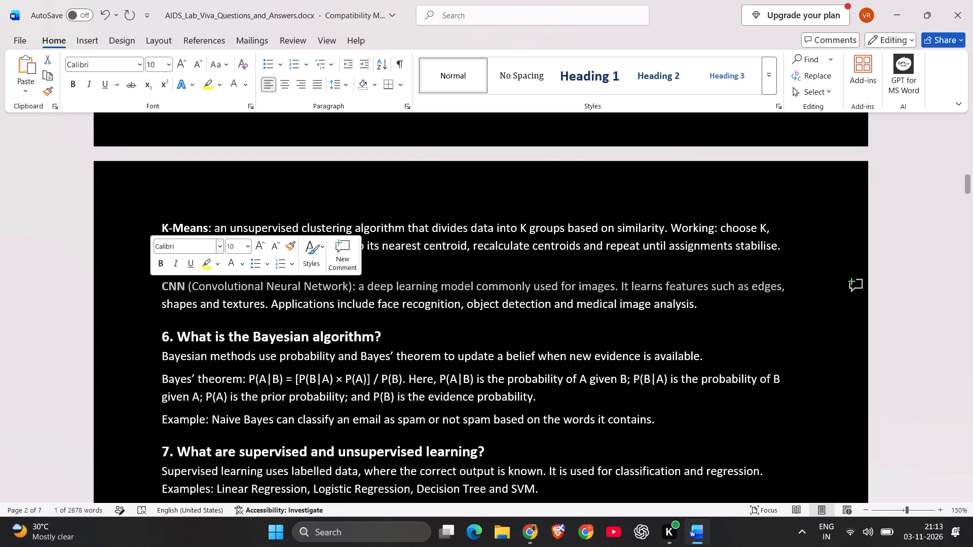
Insert a space between K-Means and its colon in the definition under question 5.
click(193, 226)
triple_click(193, 226)
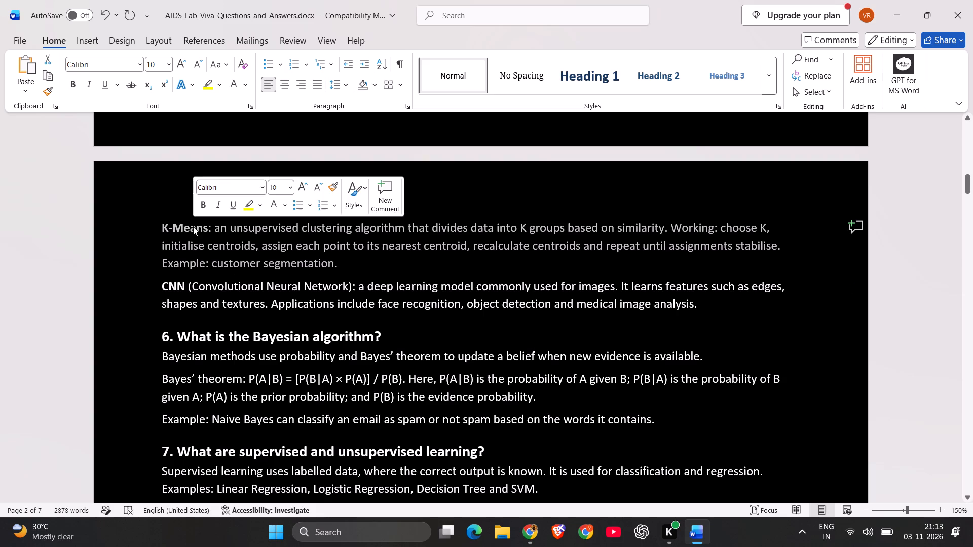
click(193, 226)
triple_click(229, 226)
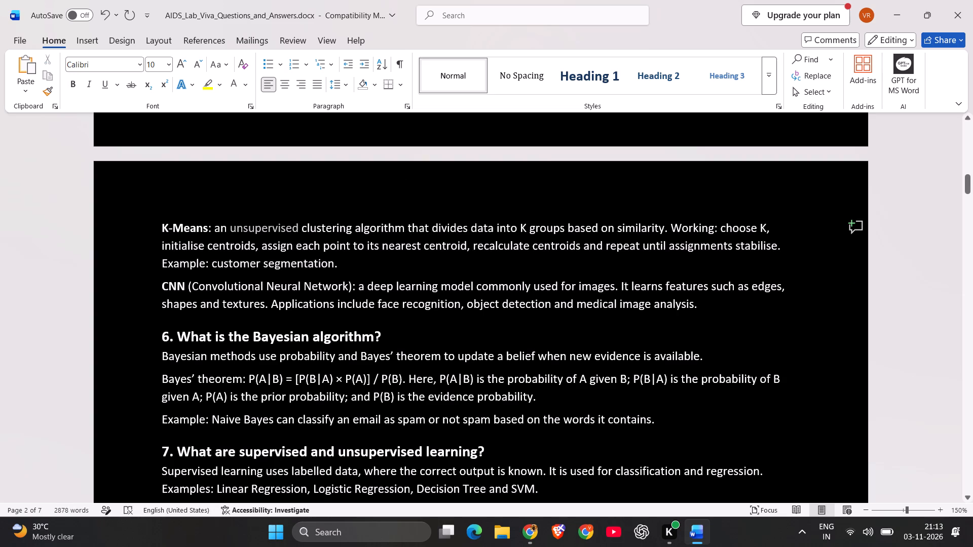
click(202, 210)
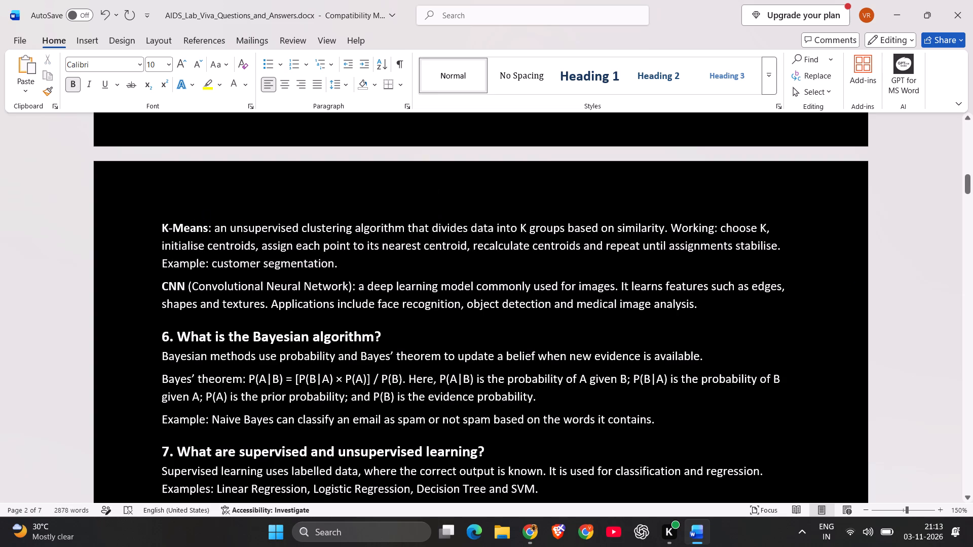
click(157, 284)
click(207, 230)
key(space)
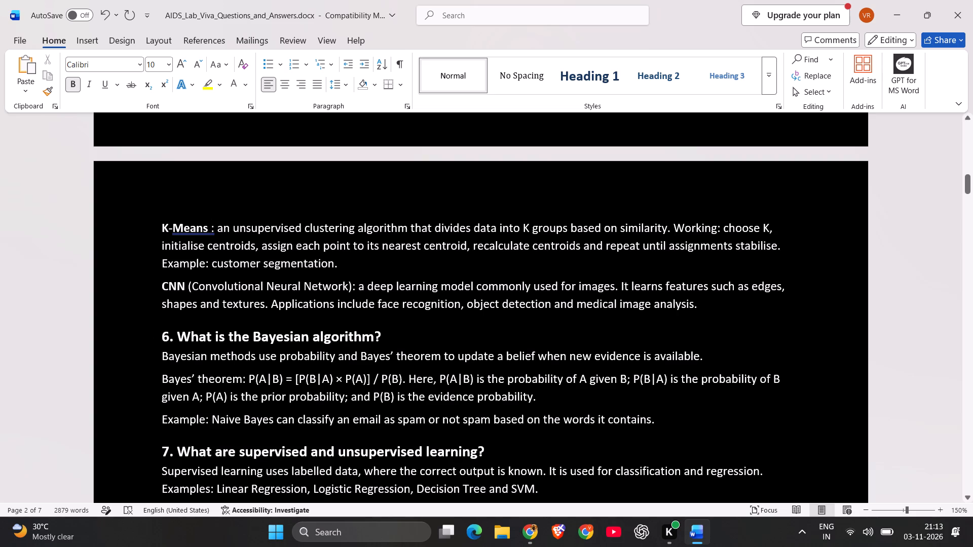
Move the unsupervised learning examples under question 7 into their own paragraph, starting at "Examples: K-Means".
scroll(472, 275, down, 1)
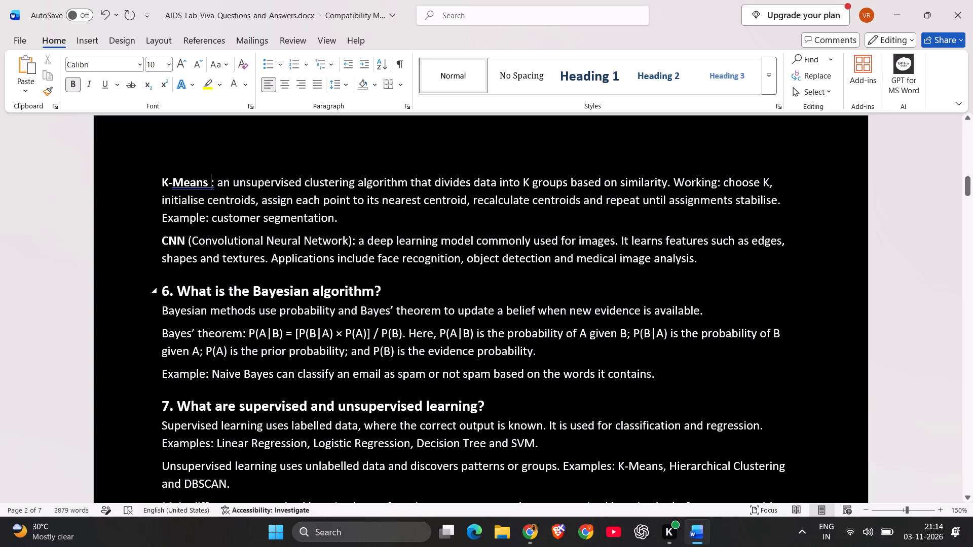
scroll(433, 280, down, 1)
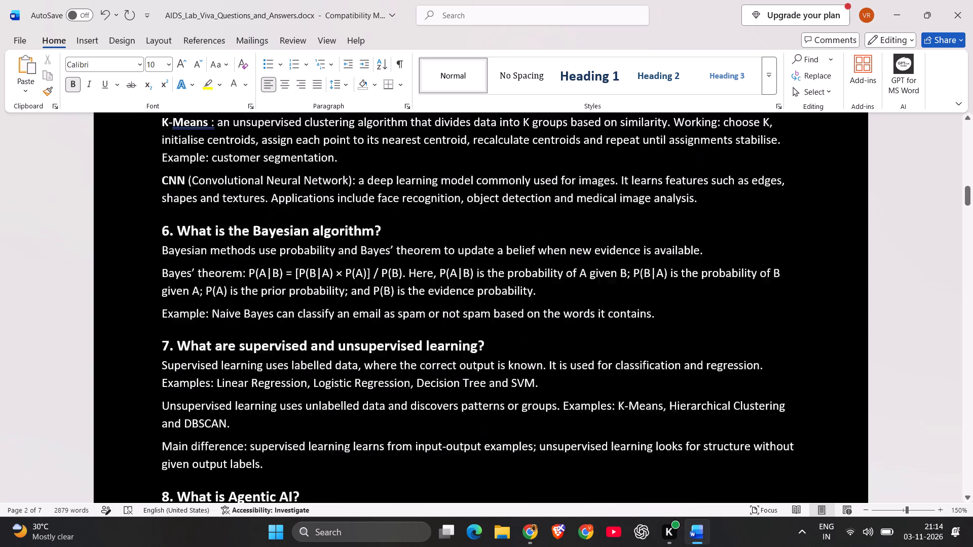
scroll(433, 280, down, 1)
scroll(433, 280, up, 1)
click(239, 270)
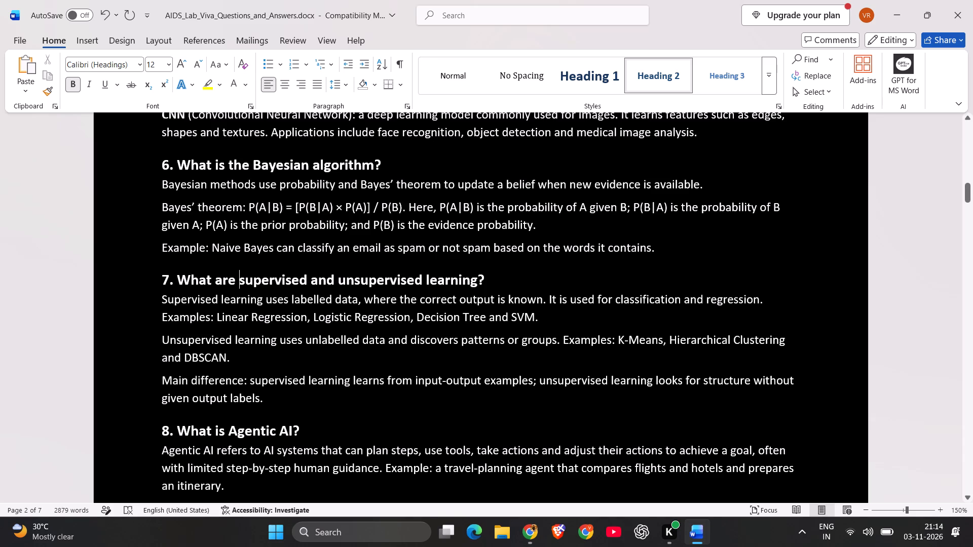
scroll(313, 235, down, 1)
click(314, 249)
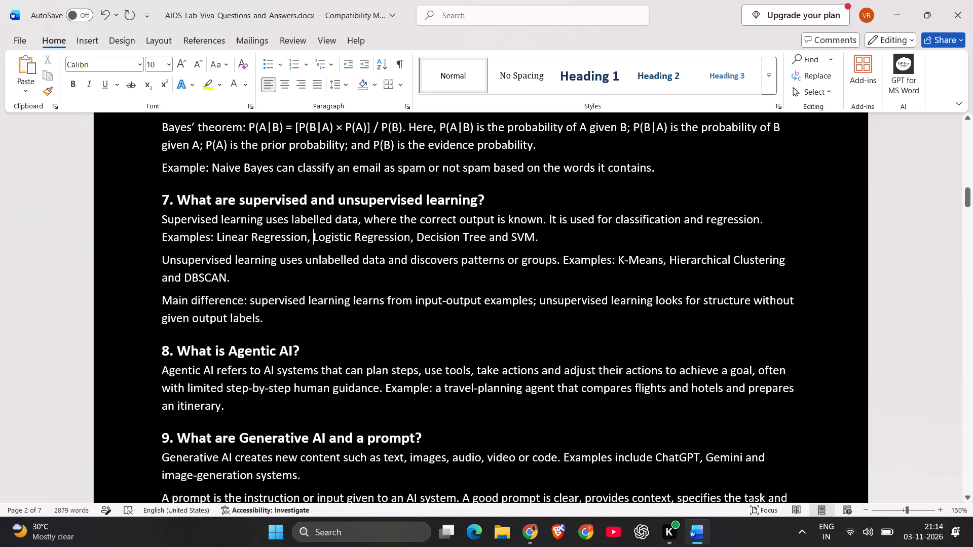
click(559, 265)
key(Right)
key(Return)
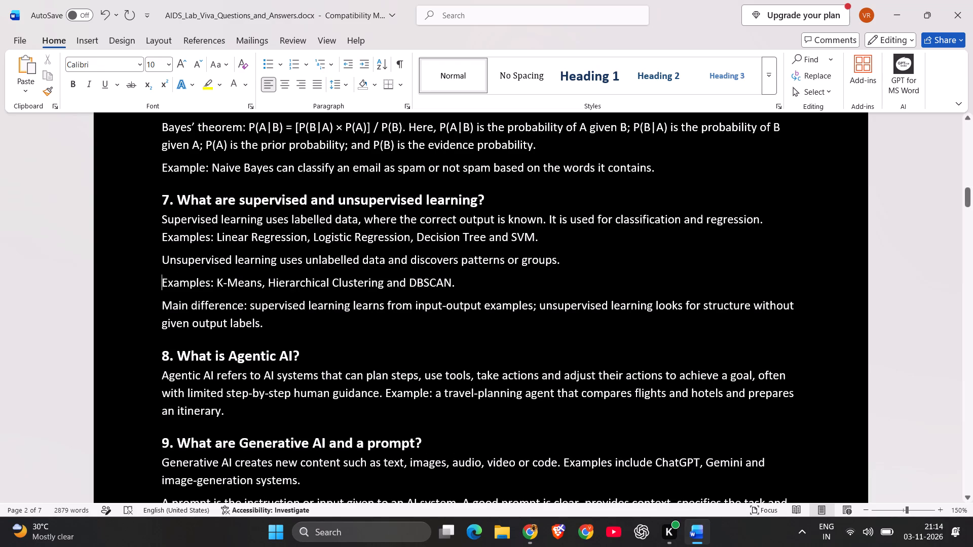
Read through the Agentic AI answer under question 8.
scroll(402, 324, right, 1)
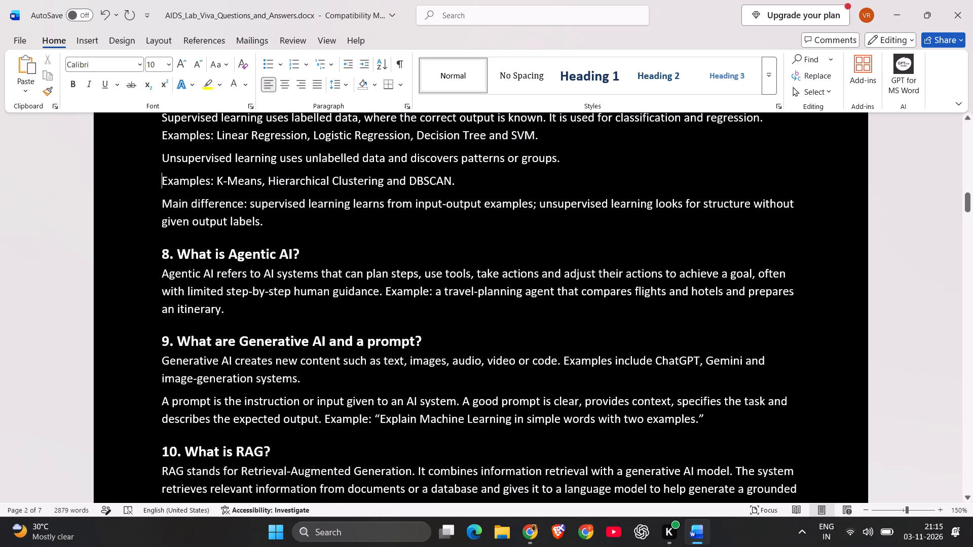
scroll(344, 220, down, 2)
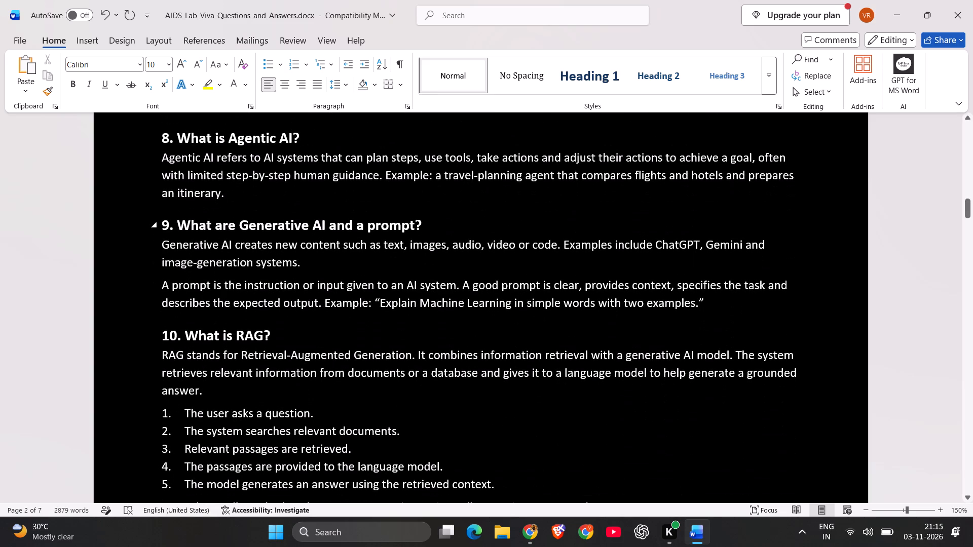
click(305, 193)
Read through the Agentic AI answer under question 8 and the Generative AI and prompt answer under question 9.
drag(243, 167, 409, 157)
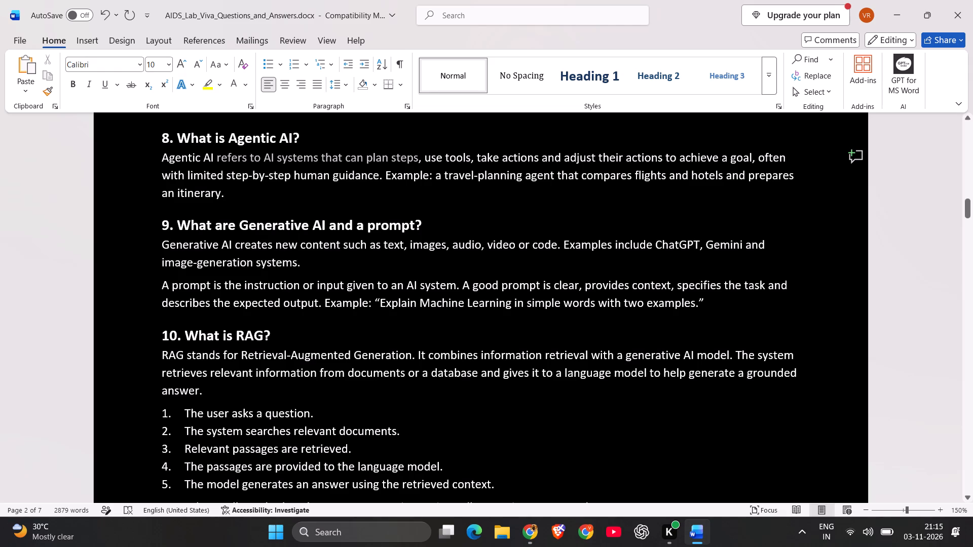
drag(409, 157, 415, 159)
click(415, 159)
drag(425, 157, 475, 163)
drag(485, 163, 533, 164)
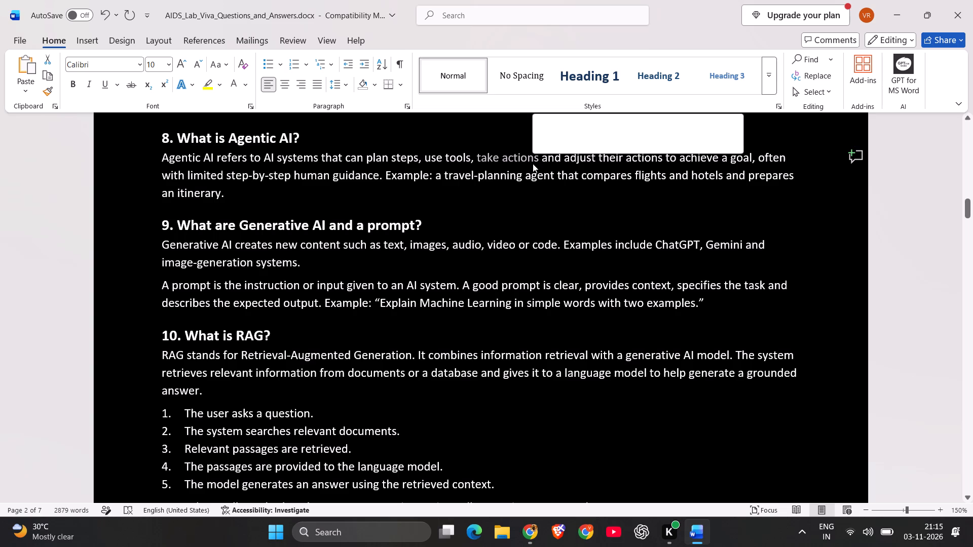
drag(569, 162, 630, 158)
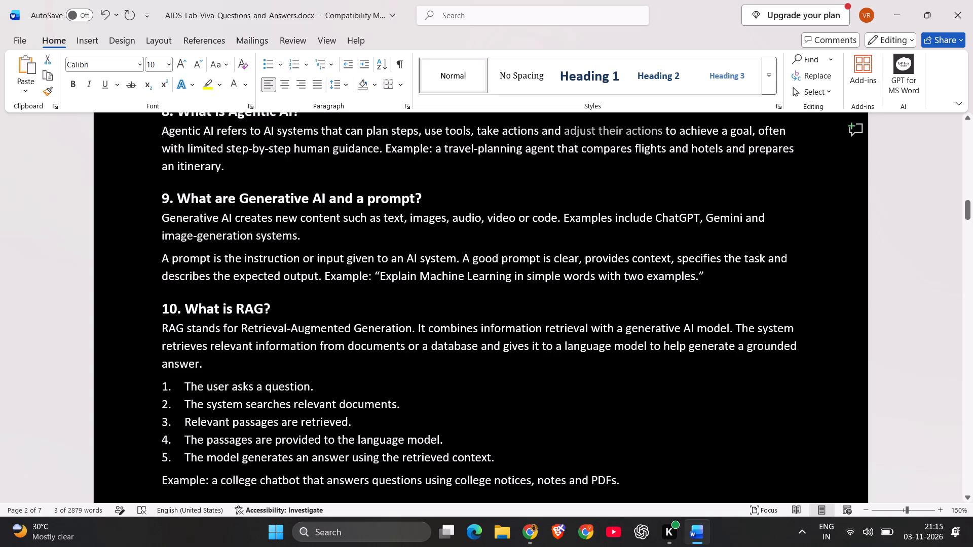
scroll(69, 266, down, 1)
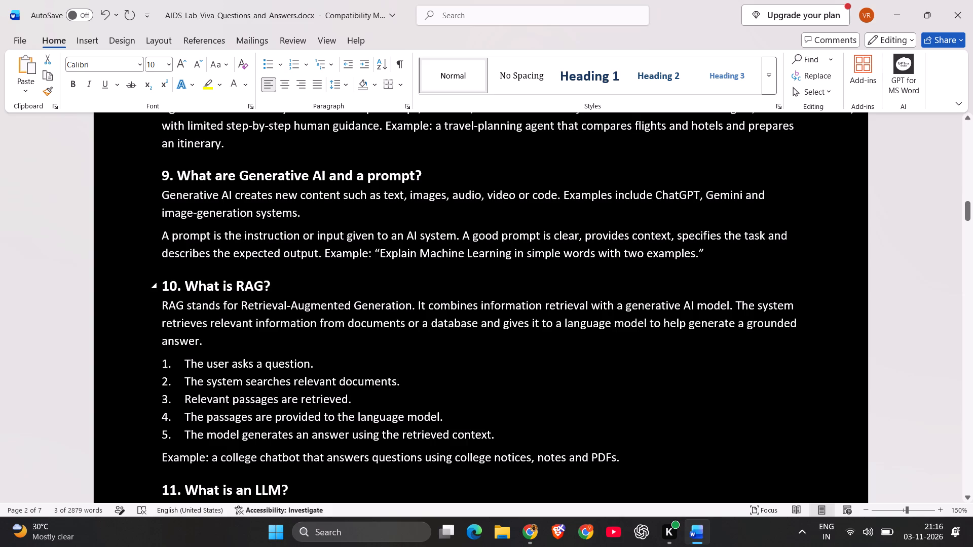
scroll(244, 286, down, 1)
scroll(244, 286, up, 1)
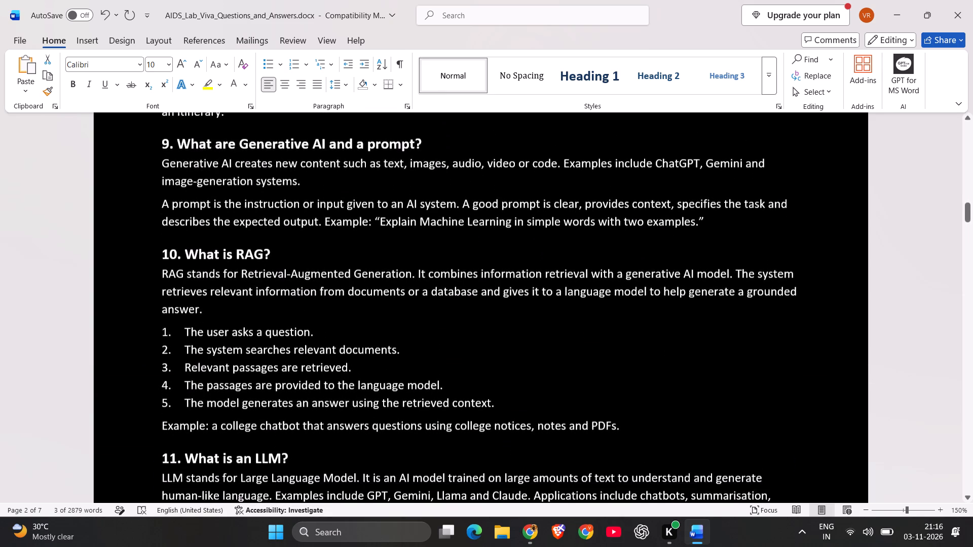
scroll(244, 286, up, 1)
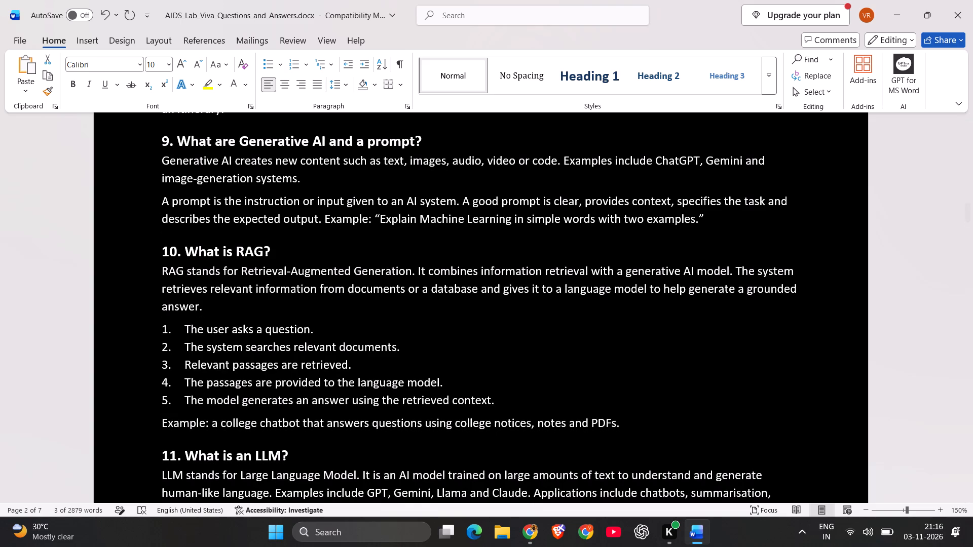
Read through the RAG answer under question 10 and the LLM answer under question 11.
click(208, 297)
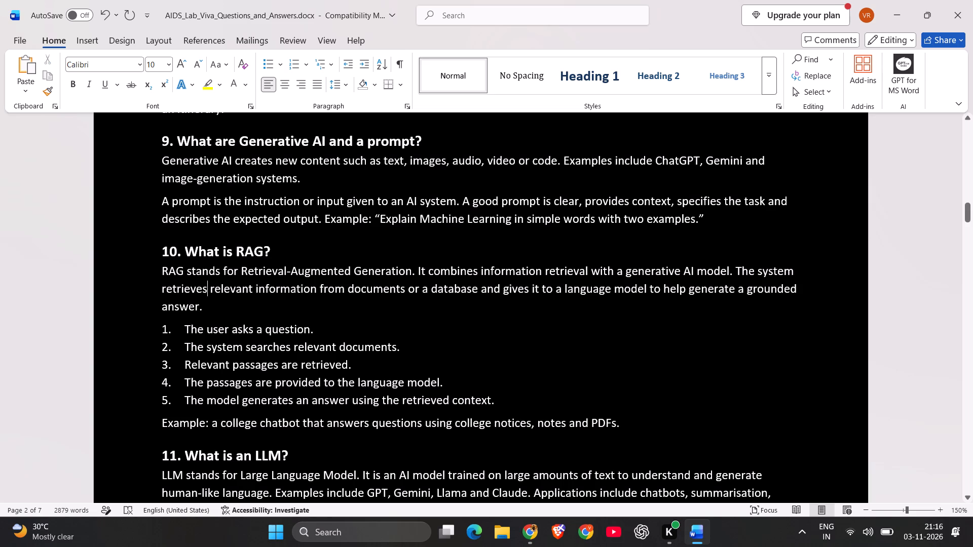
click(387, 321)
scroll(387, 321, down, 1)
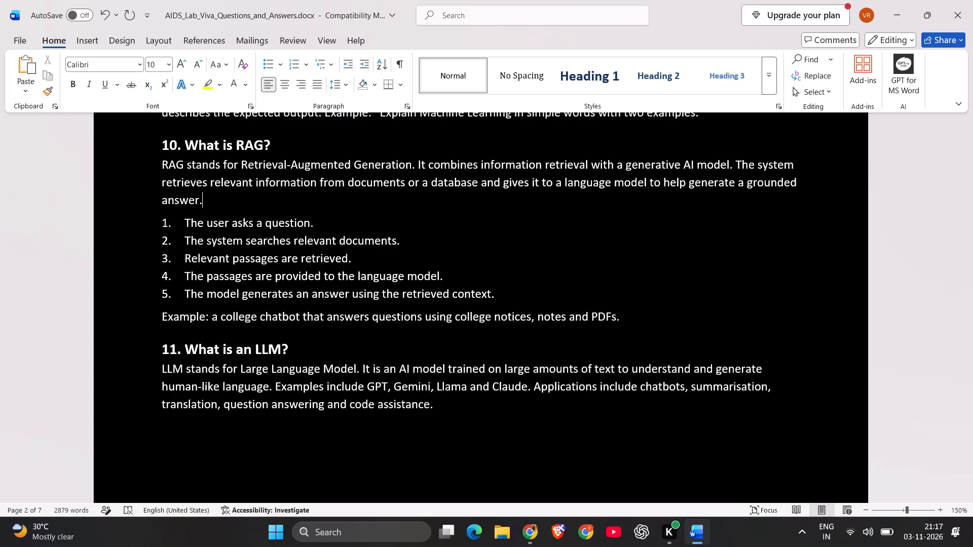
scroll(386, 313, down, 1)
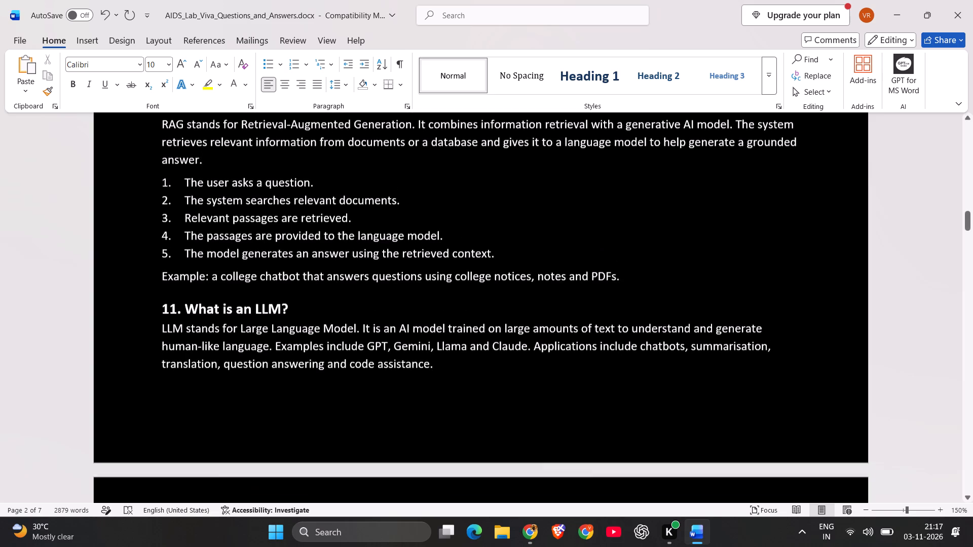
scroll(386, 313, down, 1)
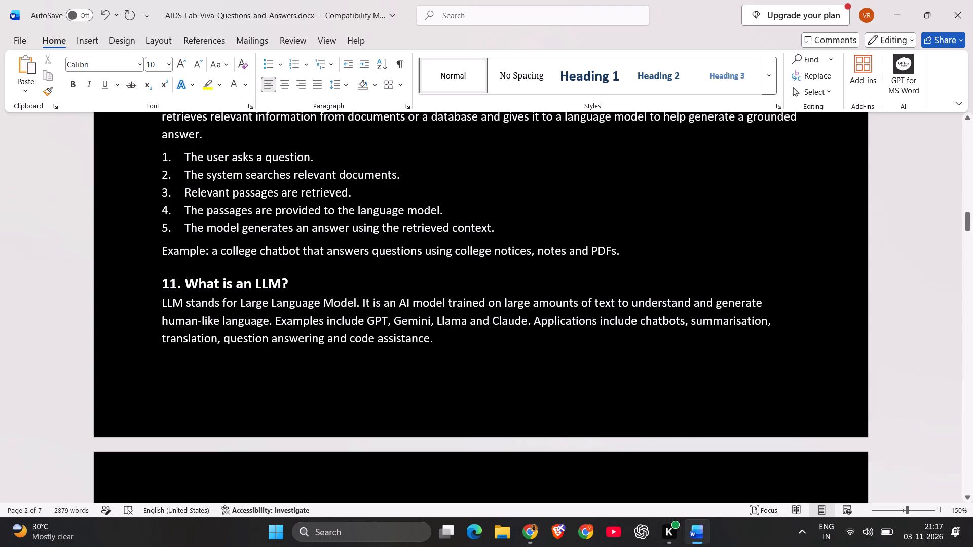
drag(212, 255, 335, 254)
click(335, 254)
scroll(335, 254, down, 1)
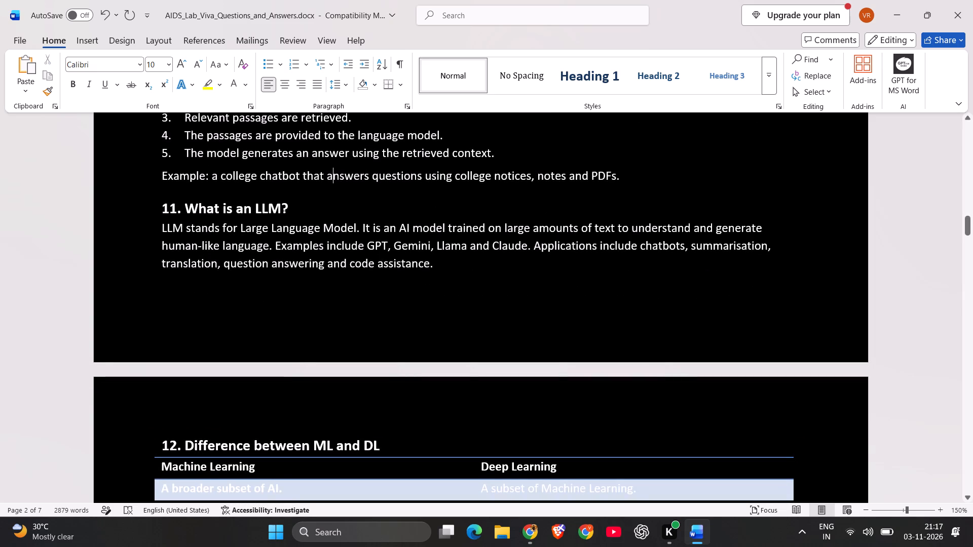
click(300, 264)
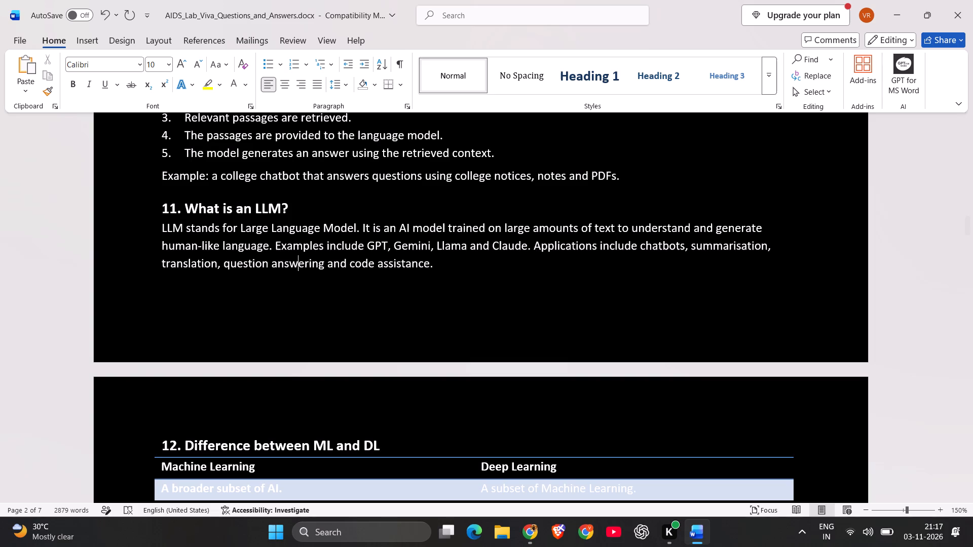
scroll(298, 262, down, 2)
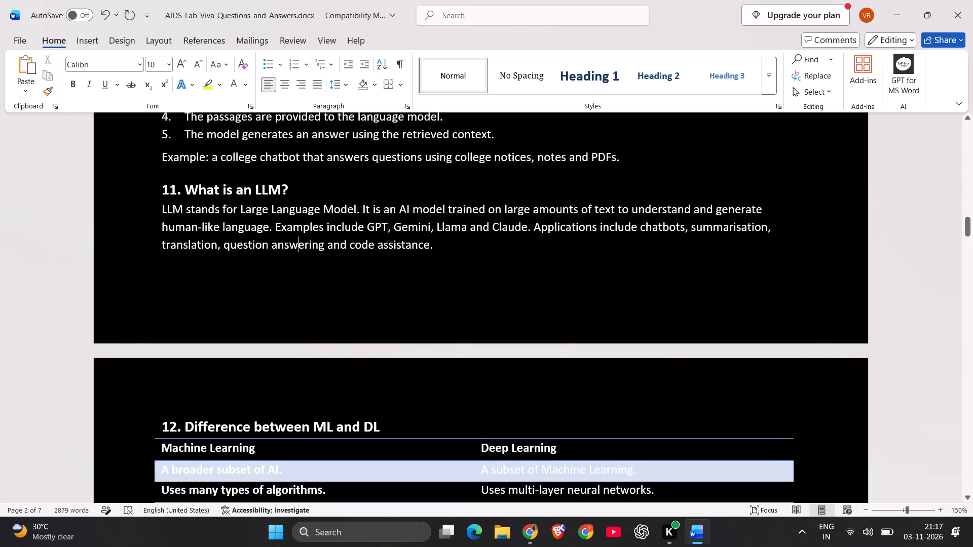
click(298, 262)
Replace the full stop after "code assistance" in the LLM answer under question 11 with two full stops.
click(443, 244)
key(BackSpace)
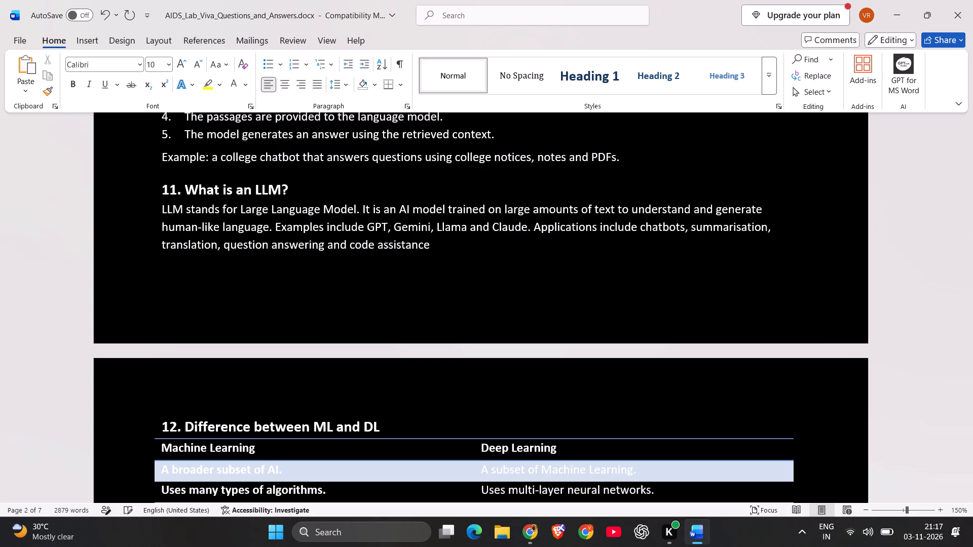
text(..)
Apply black text highlighting to the "A broader subset of AI." row, both columns, in the ML and DL table under question 12.
scroll(443, 244, down, 1)
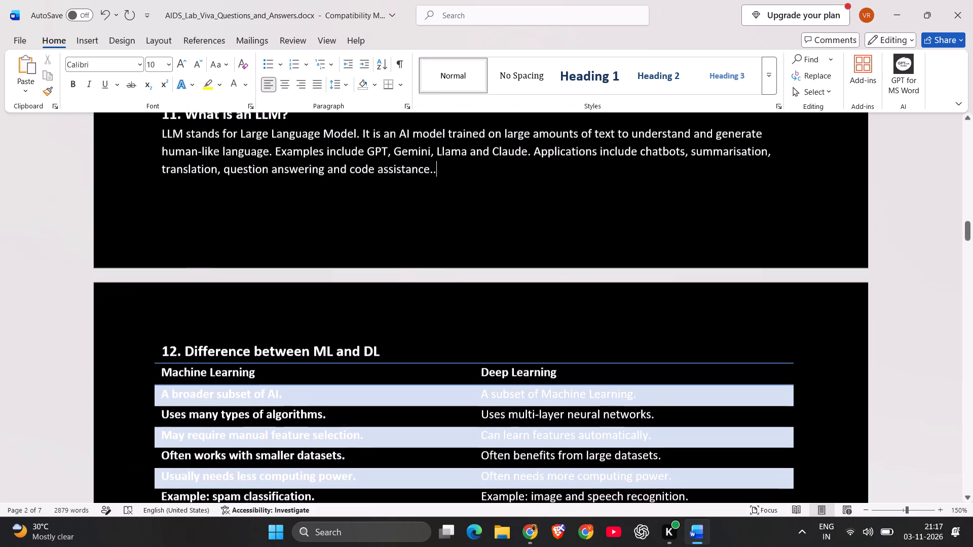
scroll(443, 244, down, 2)
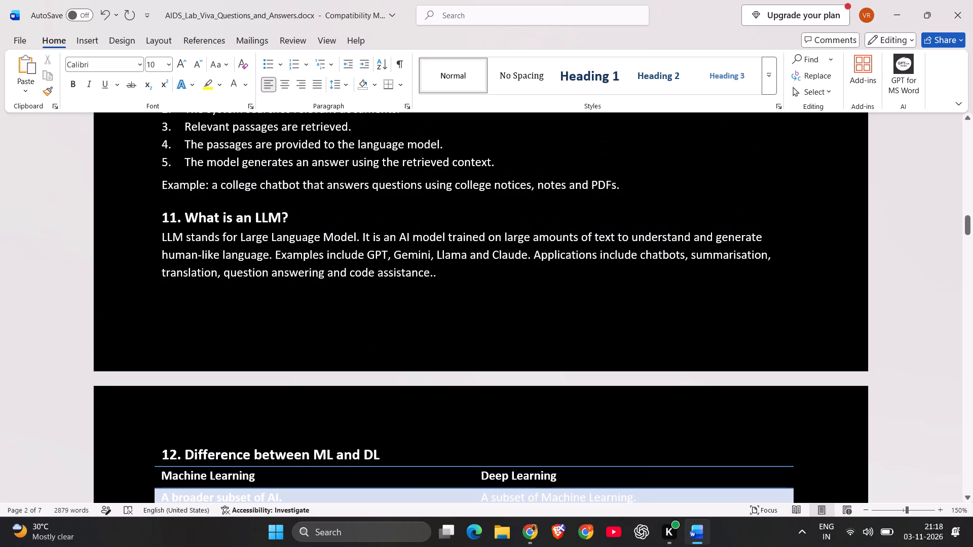
scroll(443, 244, down, 1)
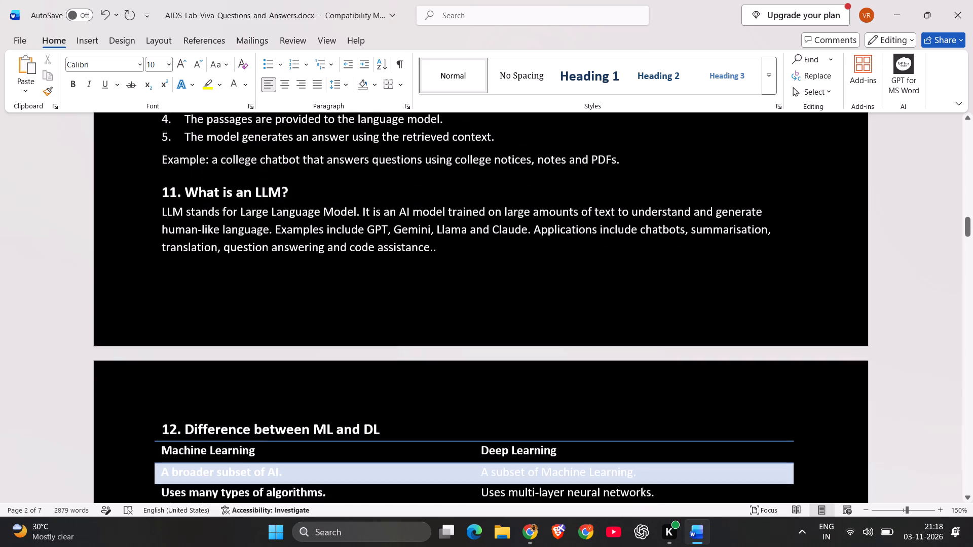
scroll(443, 244, down, 1)
click(374, 335)
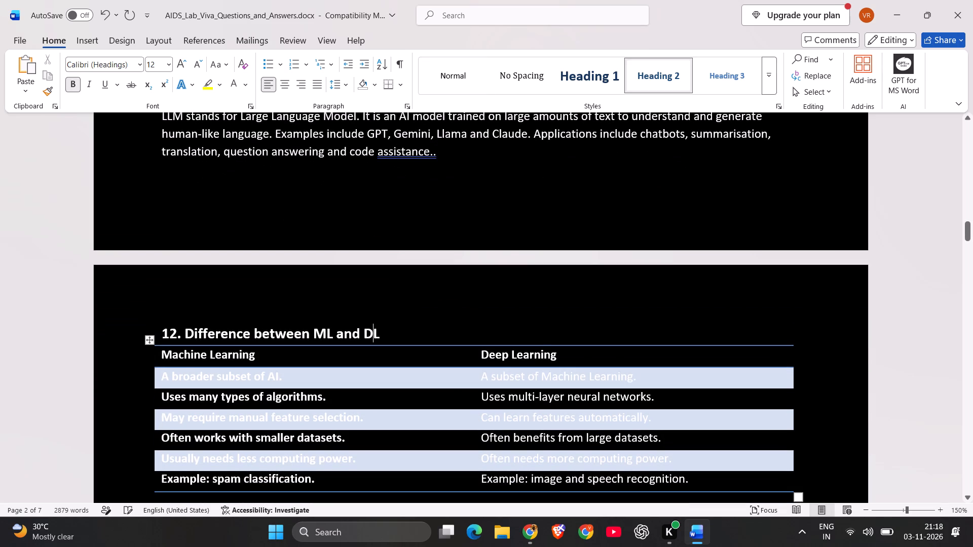
drag(321, 382, 173, 388)
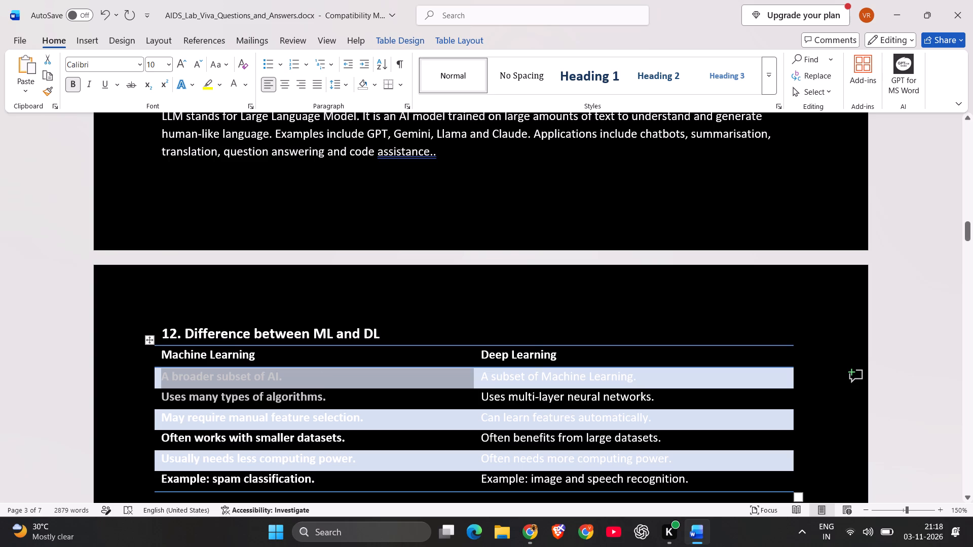
click(661, 377)
drag(661, 377, 172, 373)
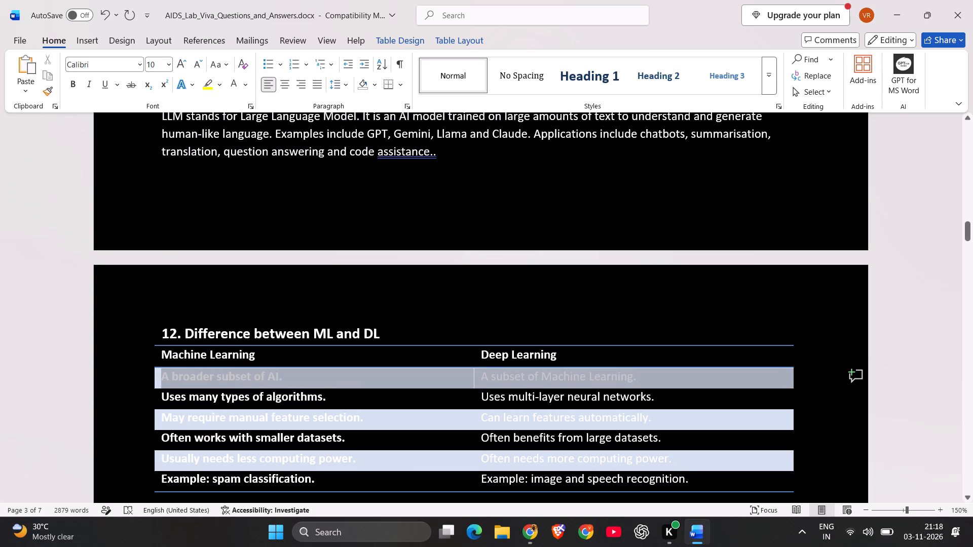
drag(172, 373, 159, 381)
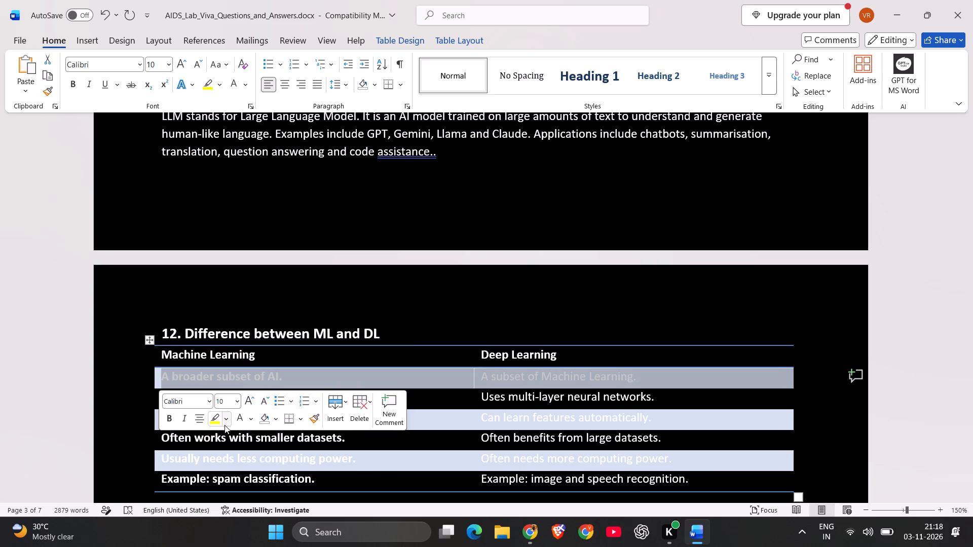
click(226, 422)
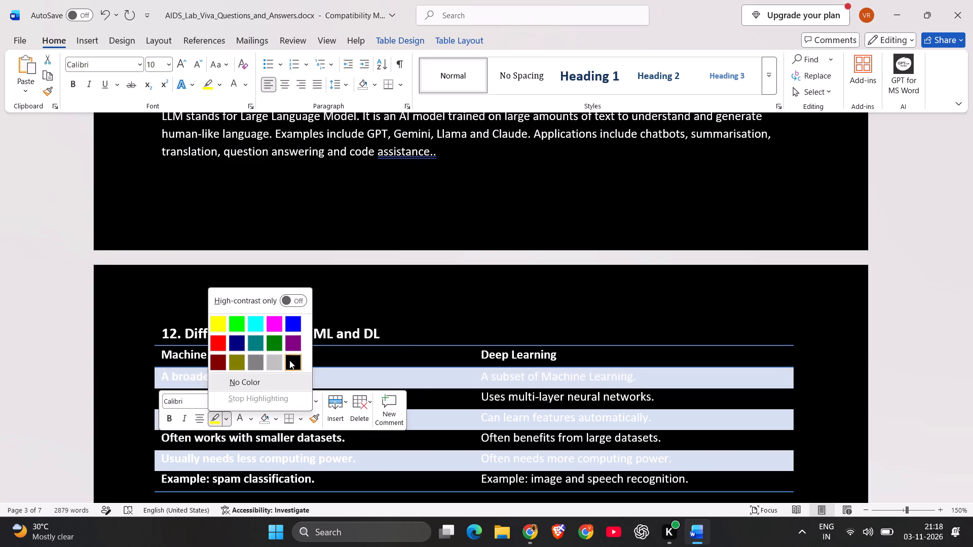
click(289, 360)
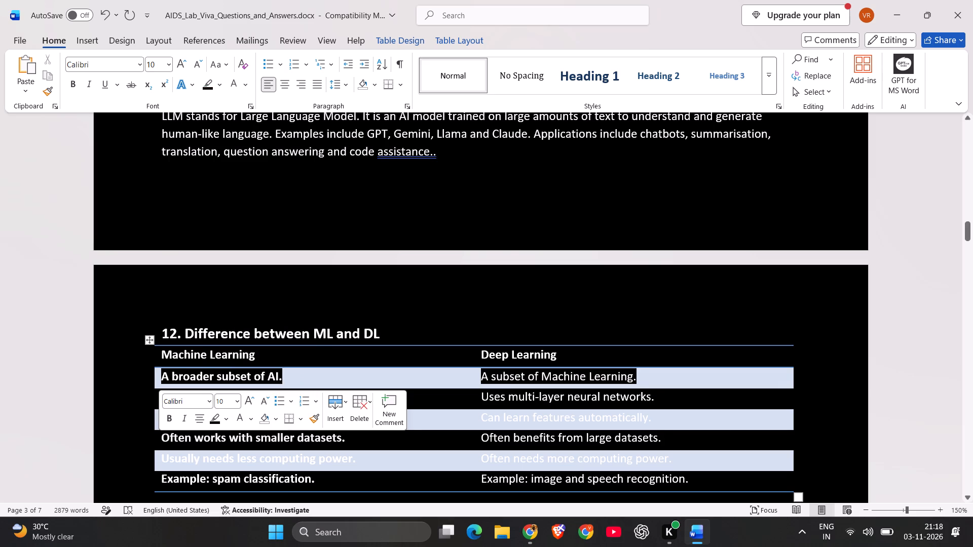
click(100, 393)
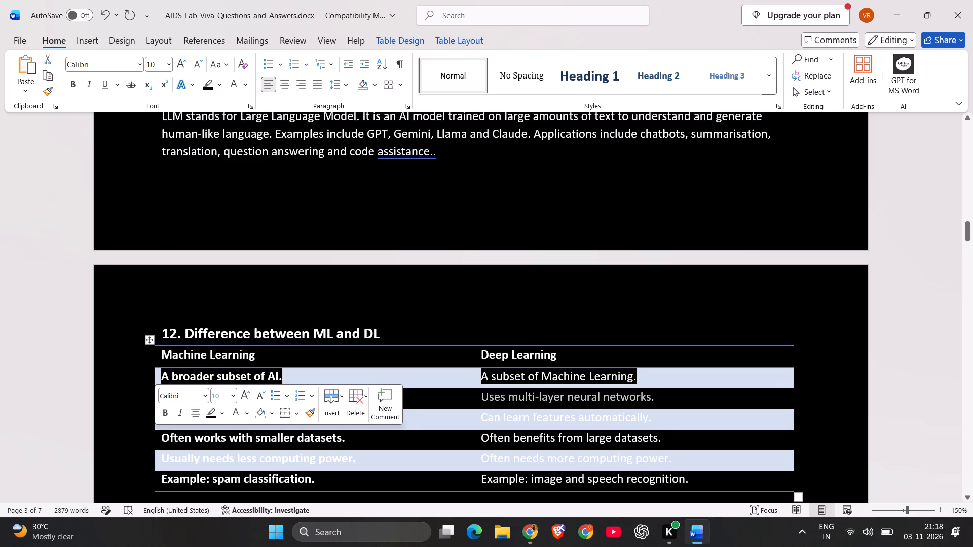
Apply black text highlighting to both cells of the "May require manual feature selection." row in the question 12 table.
drag(677, 417, 177, 421)
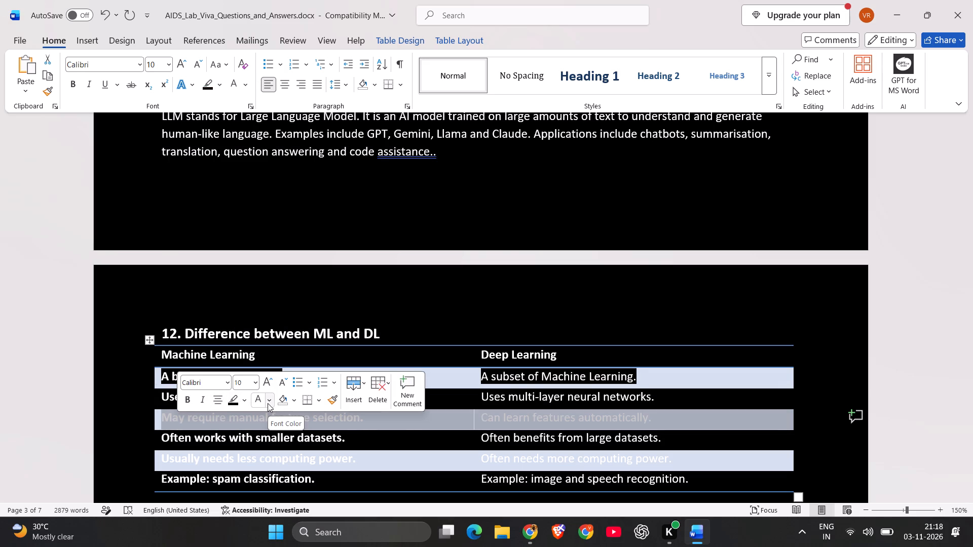
click(238, 403)
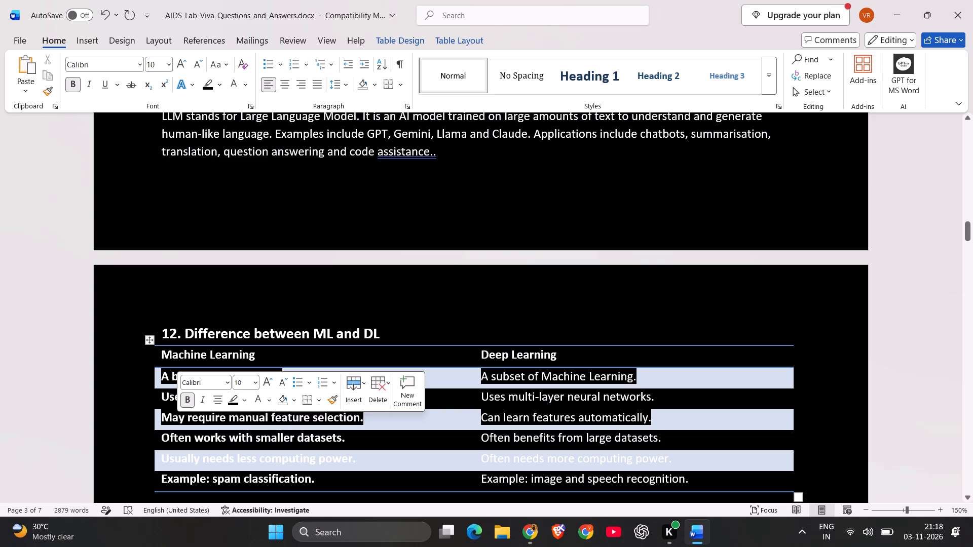
click(99, 450)
Apply black text highlighting to the last three rows of the question 12 table, from "Often works with smaller datasets." to "Example: spam classification.".
scroll(99, 450, down, 1)
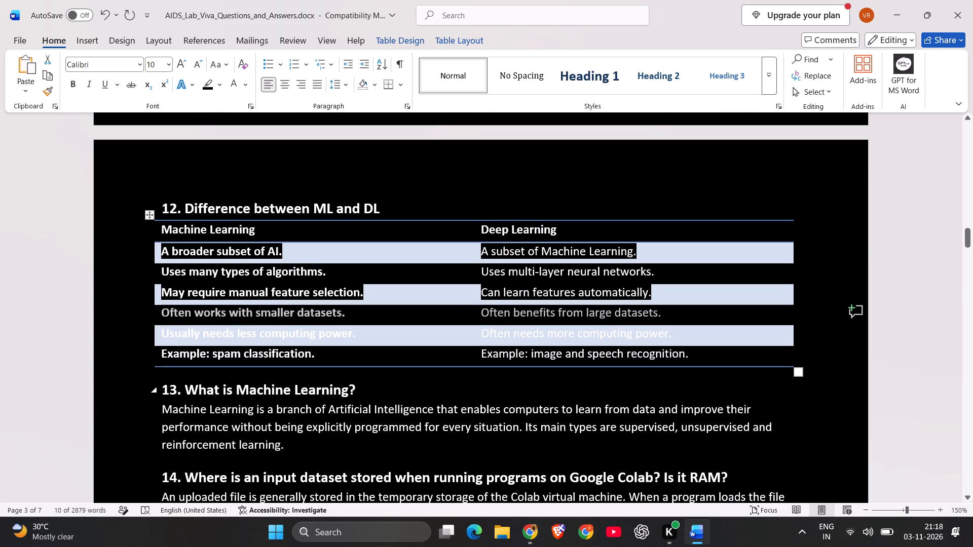
drag(700, 353, 153, 308)
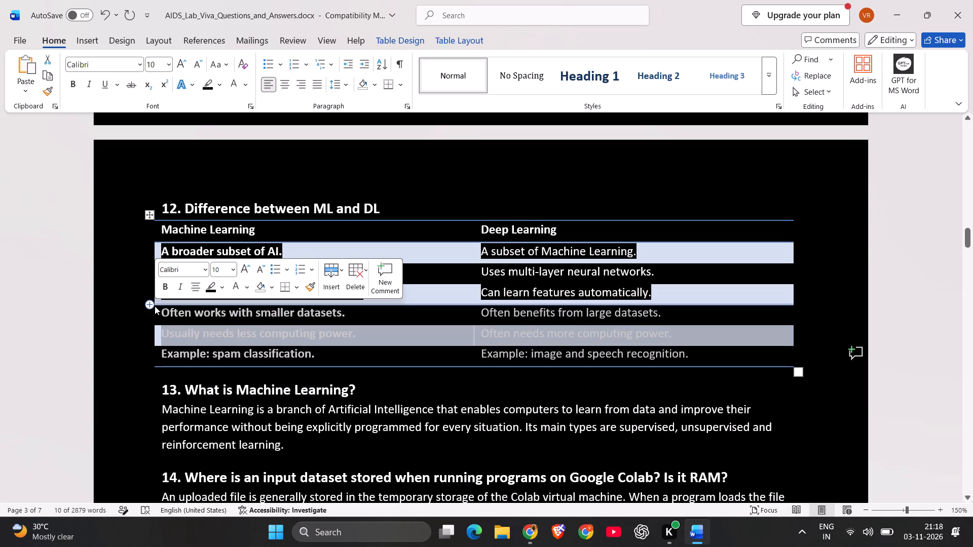
click(211, 285)
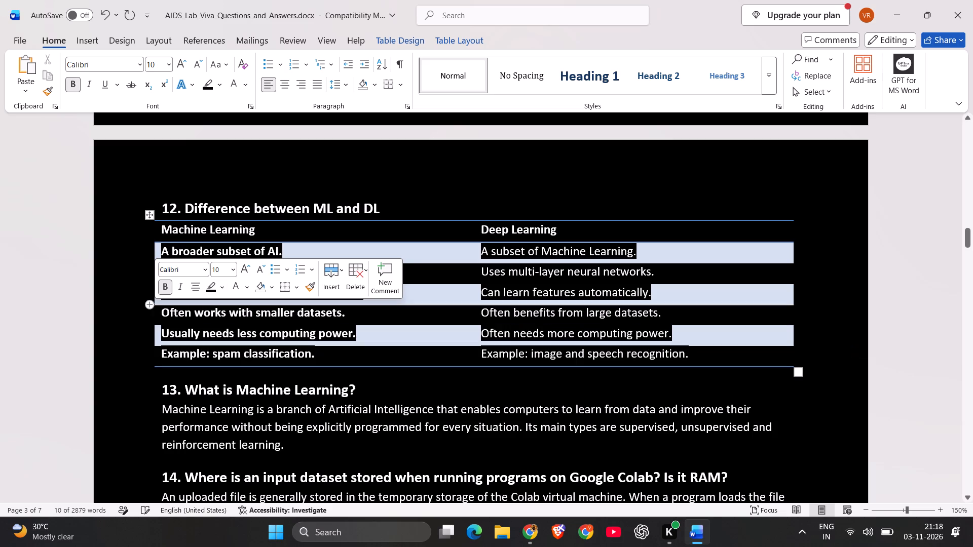
click(76, 316)
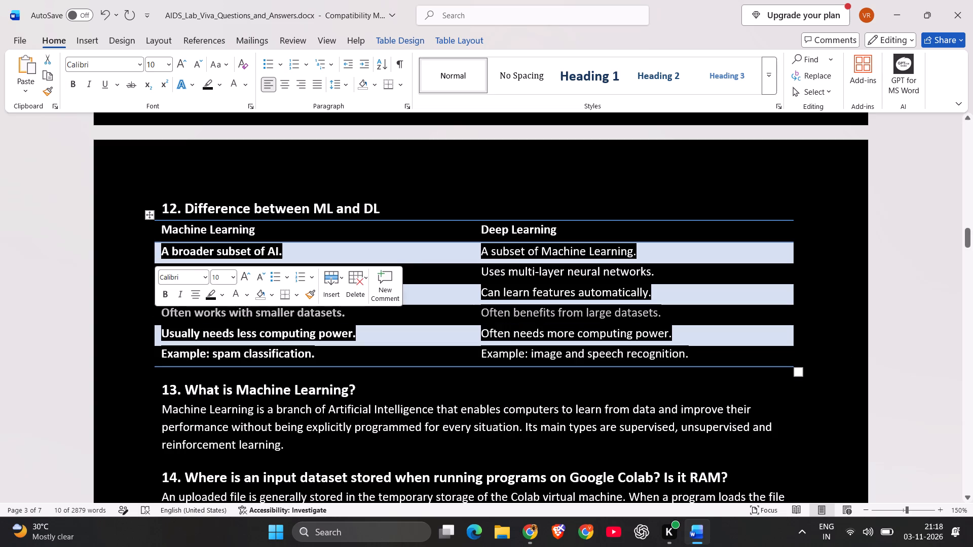
Review the rows of the ML and DL table under question 12, checking the text in both columns.
click(76, 316)
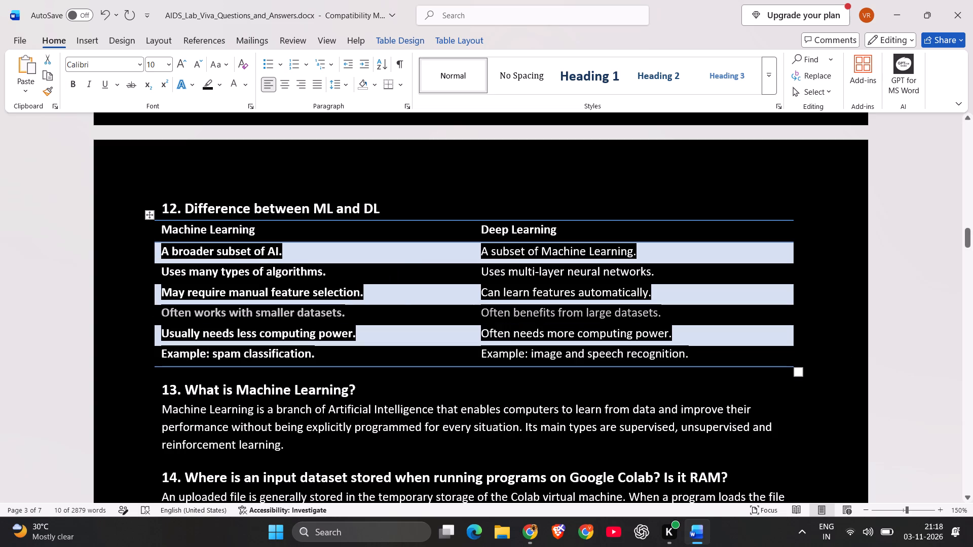
click(136, 339)
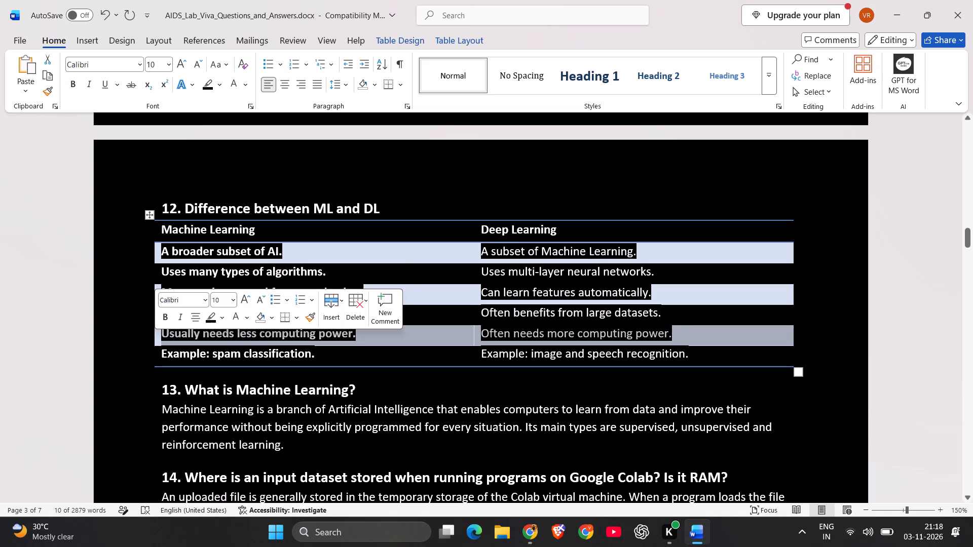
click(136, 339)
click(116, 393)
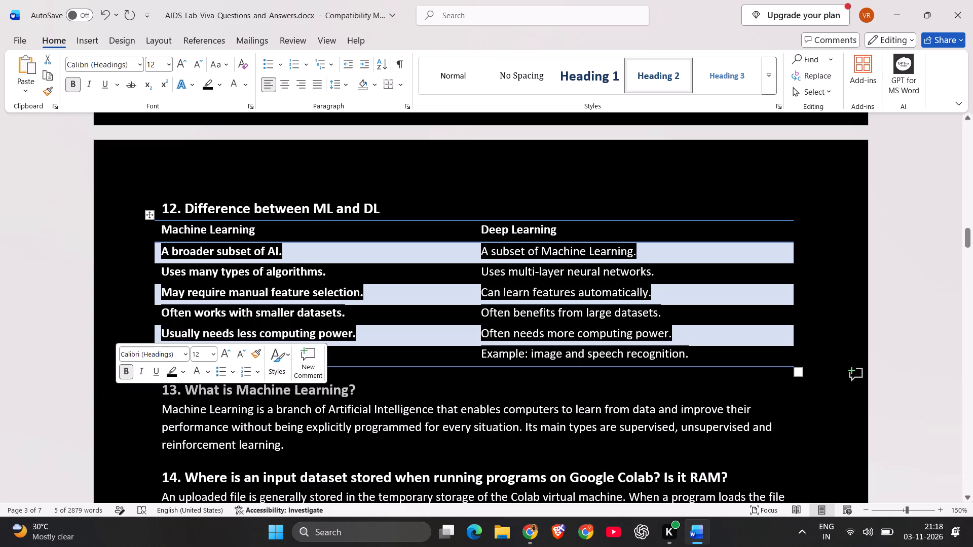
click(168, 256)
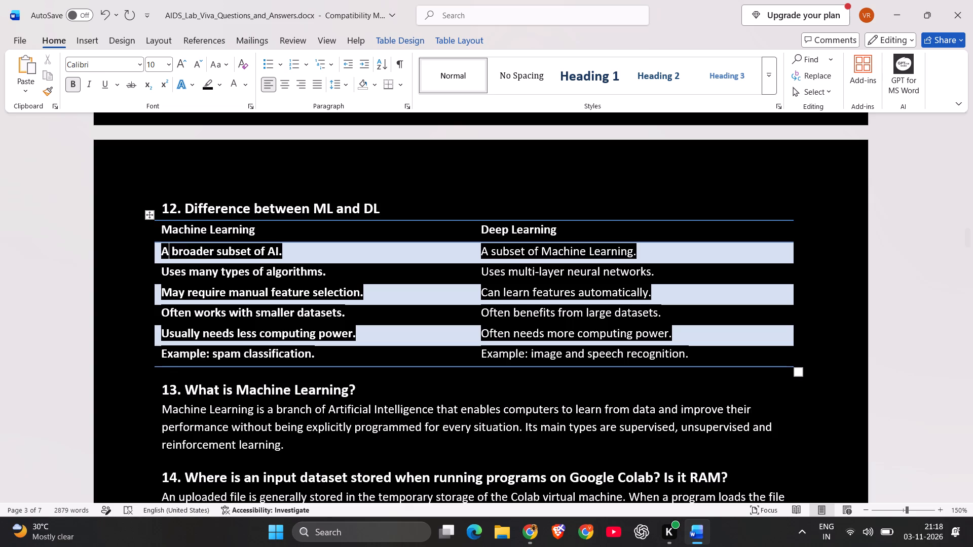
click(264, 256)
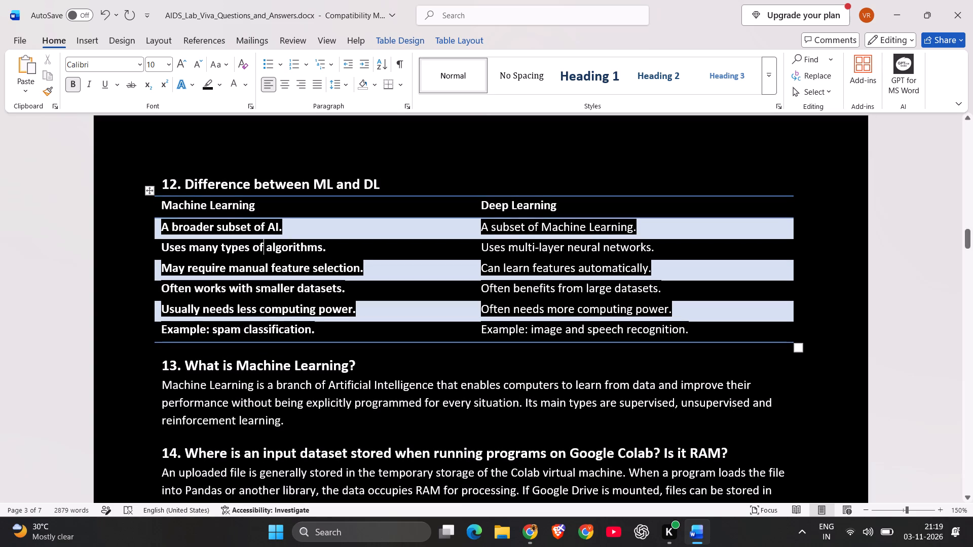
click(334, 248)
click(246, 289)
click(299, 289)
Read the Machine Learning answer under question 13 and the Google Colab dataset storage answer under question 14.
scroll(517, 349, down, 1)
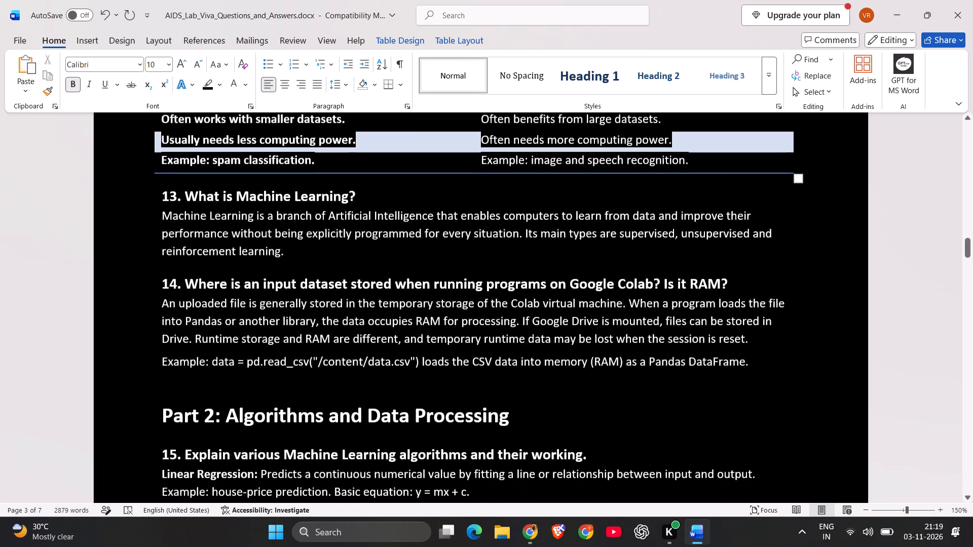
scroll(517, 349, down, 1)
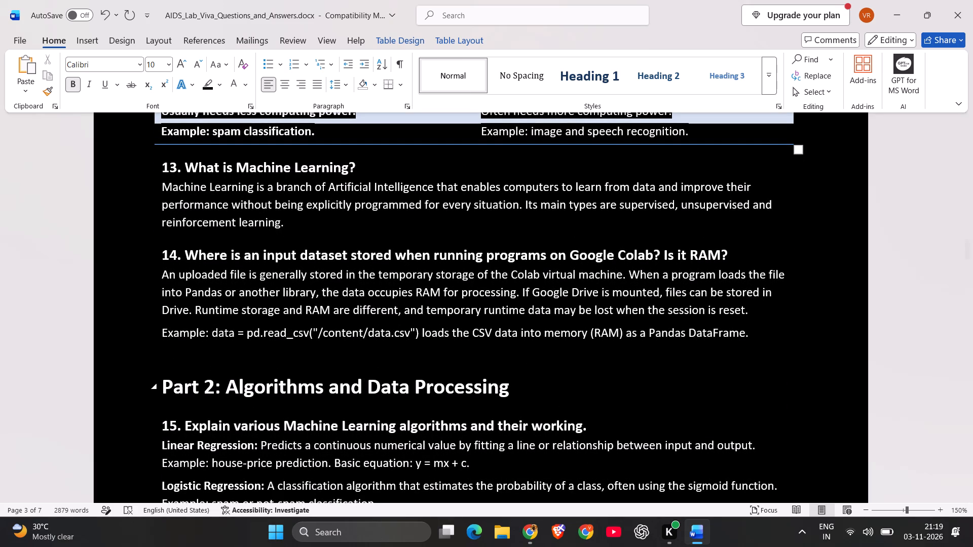
click(292, 230)
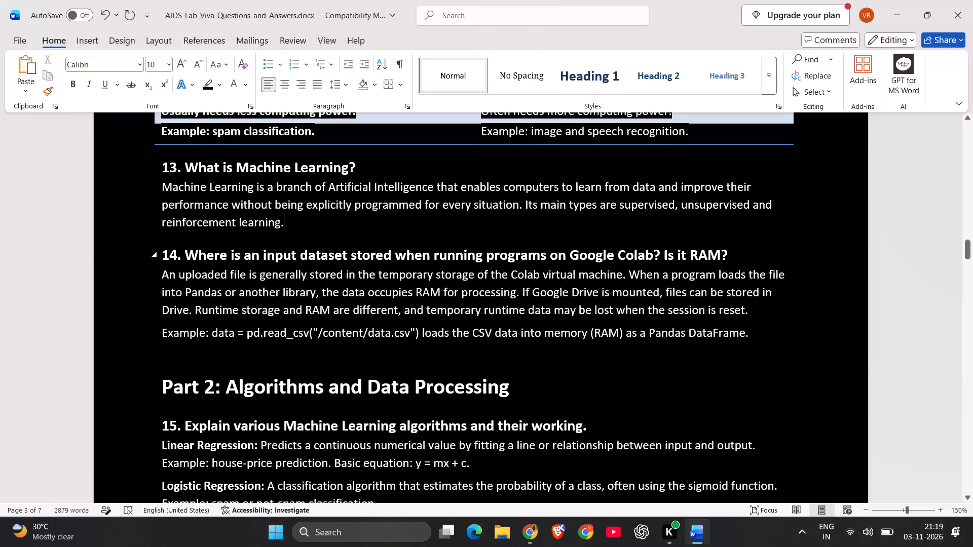
scroll(296, 266, down, 1)
click(275, 208)
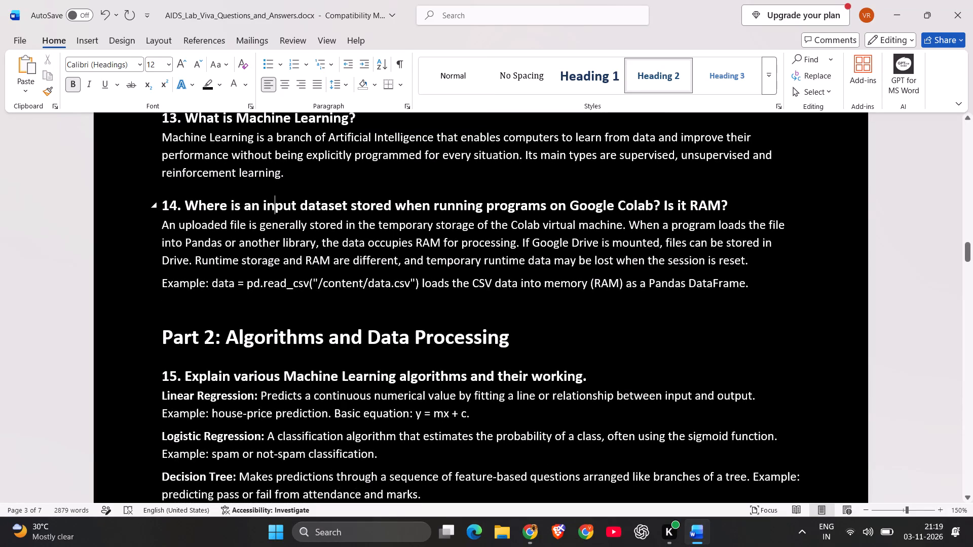
click(522, 211)
drag(302, 208, 453, 212)
click(453, 212)
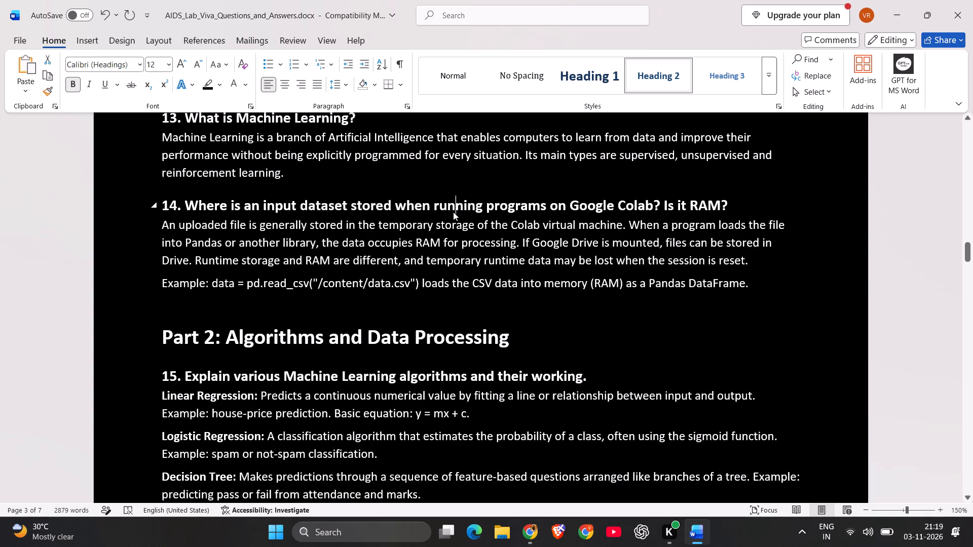
drag(641, 207, 704, 207)
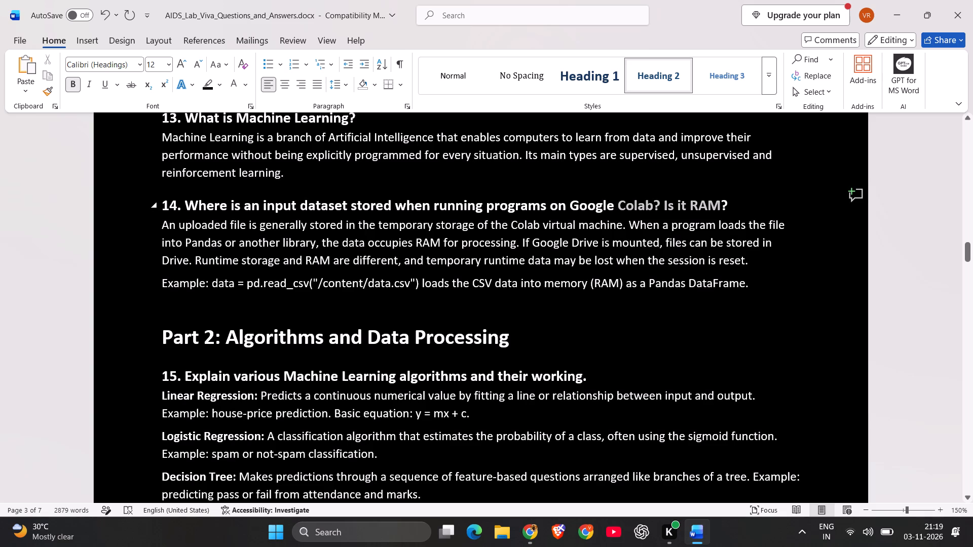
drag(704, 207, 705, 206)
click(705, 206)
drag(197, 224, 201, 224)
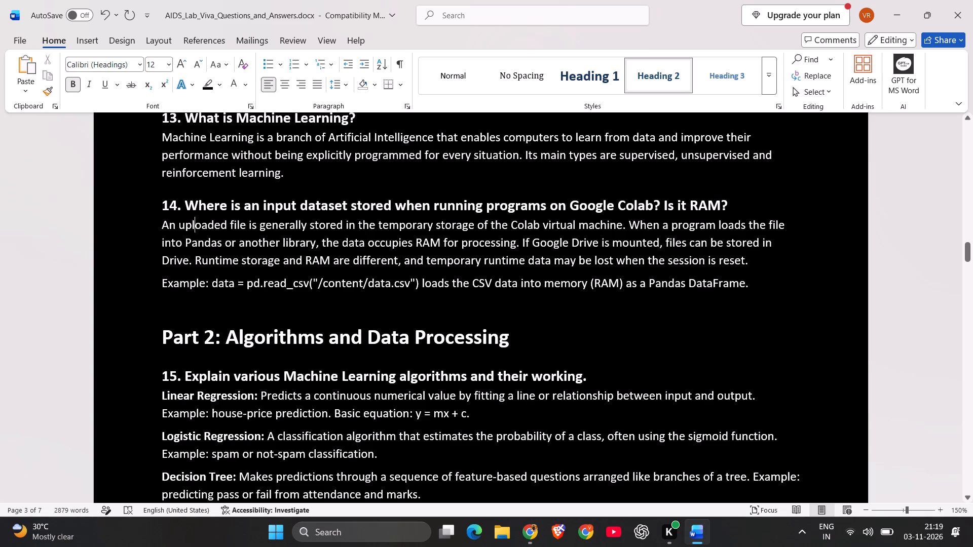
drag(201, 224, 265, 230)
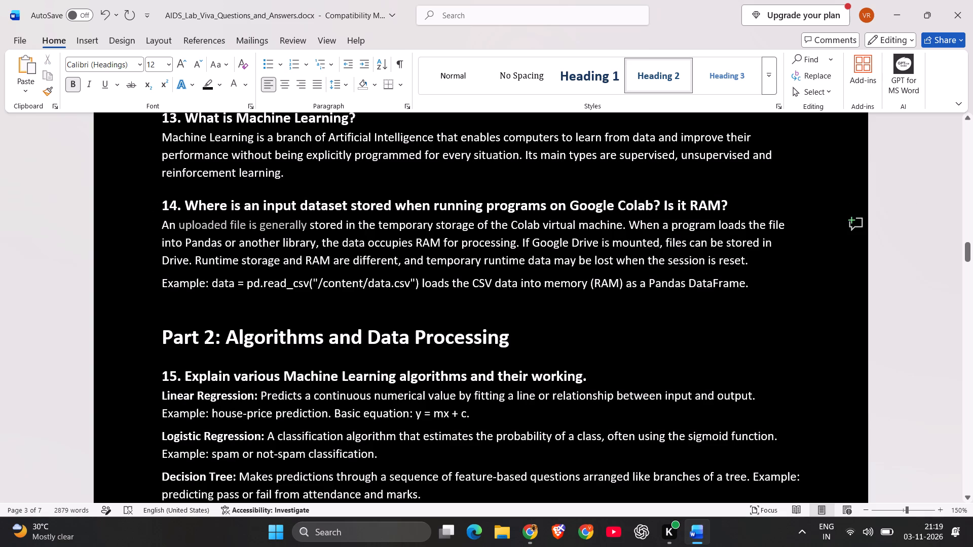
drag(265, 230, 415, 232)
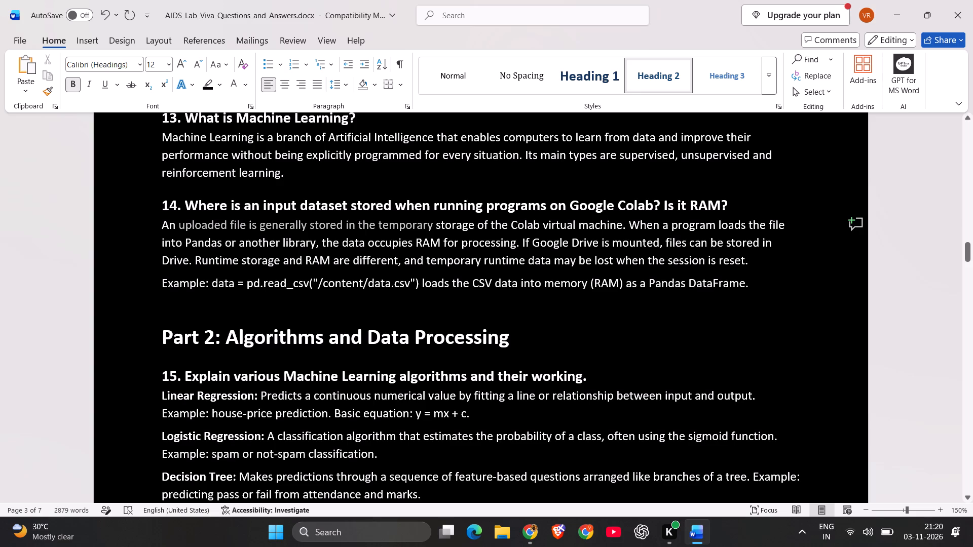
drag(415, 232, 538, 230)
click(538, 230)
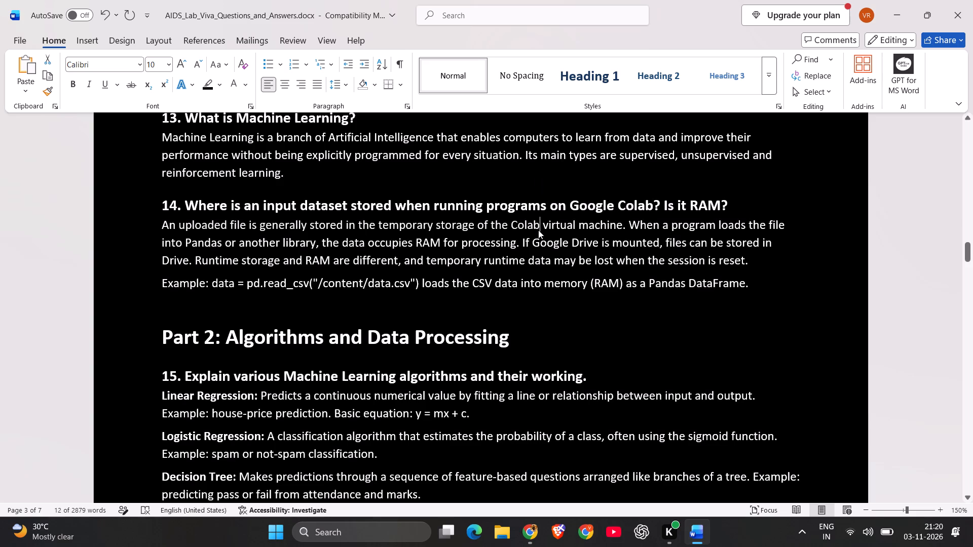
Read the Linear Regression, Logistic Regression and Decision Tree explanations under question 15 at a larger zoom.
scroll(538, 230, down, 1)
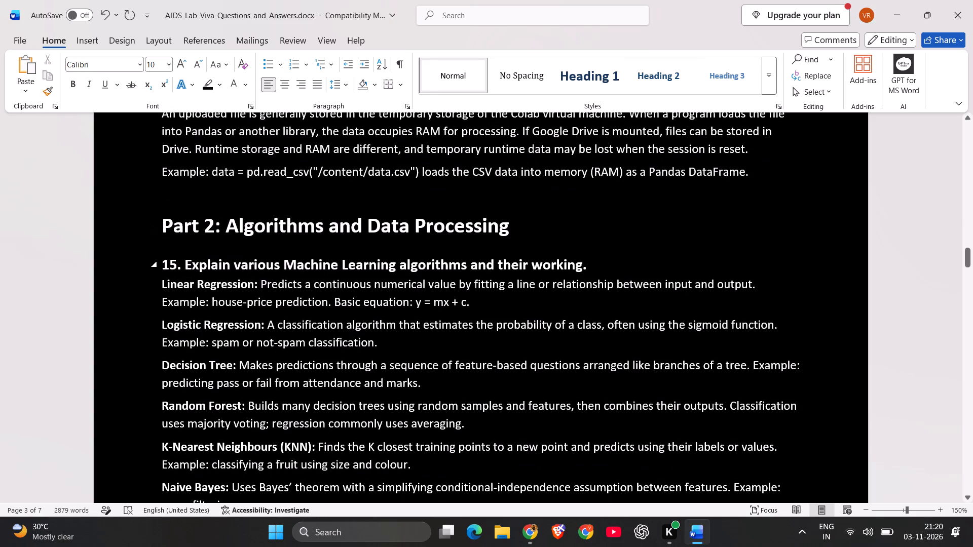
scroll(291, 266, down, 1)
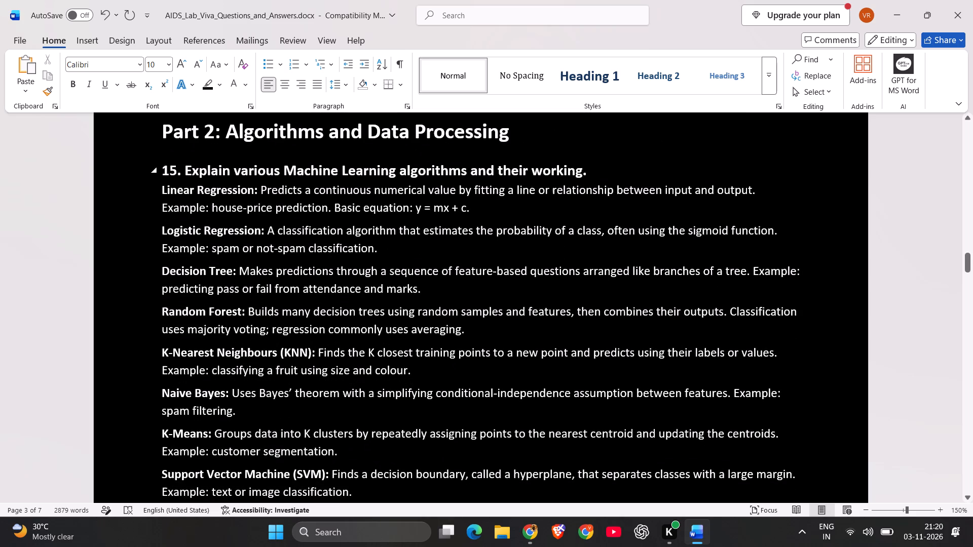
drag(201, 173, 573, 183)
click(573, 183)
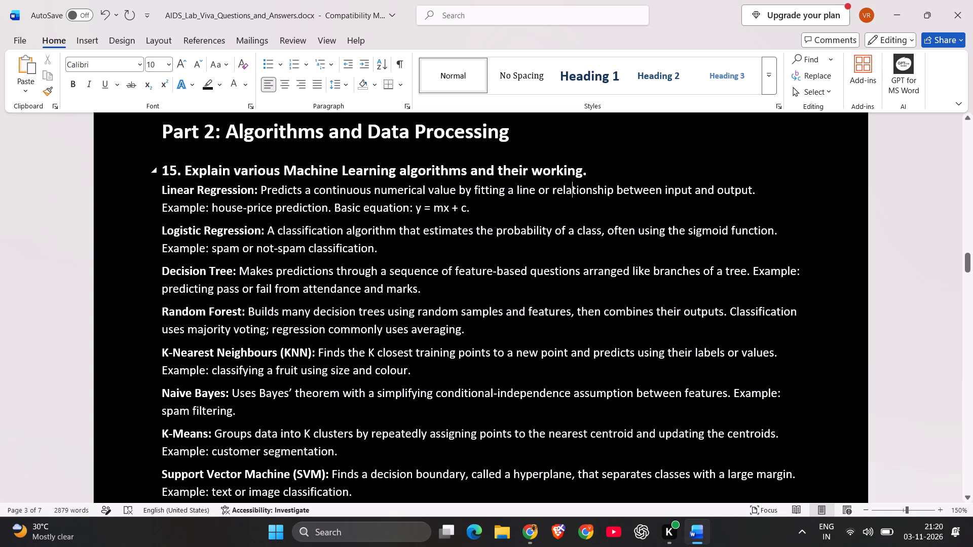
ctrl+scroll(221, 177, up, 2)
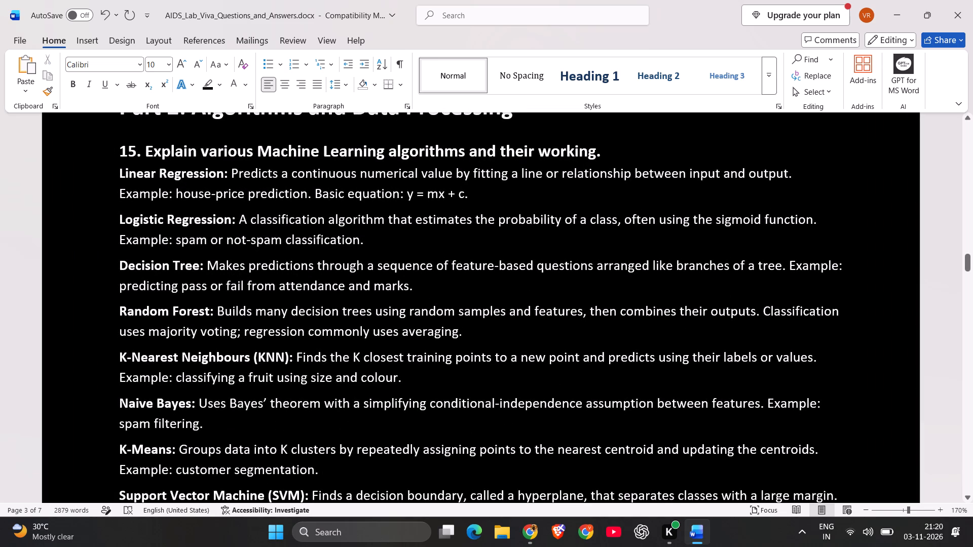
drag(435, 113, 441, 115)
ctrl+scroll(246, 168, up, 2)
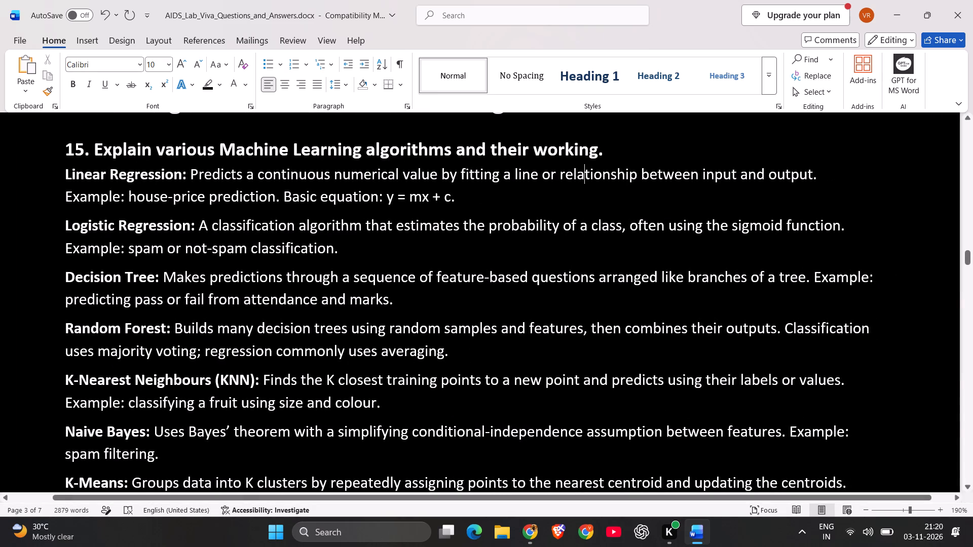
drag(241, 187, 356, 183)
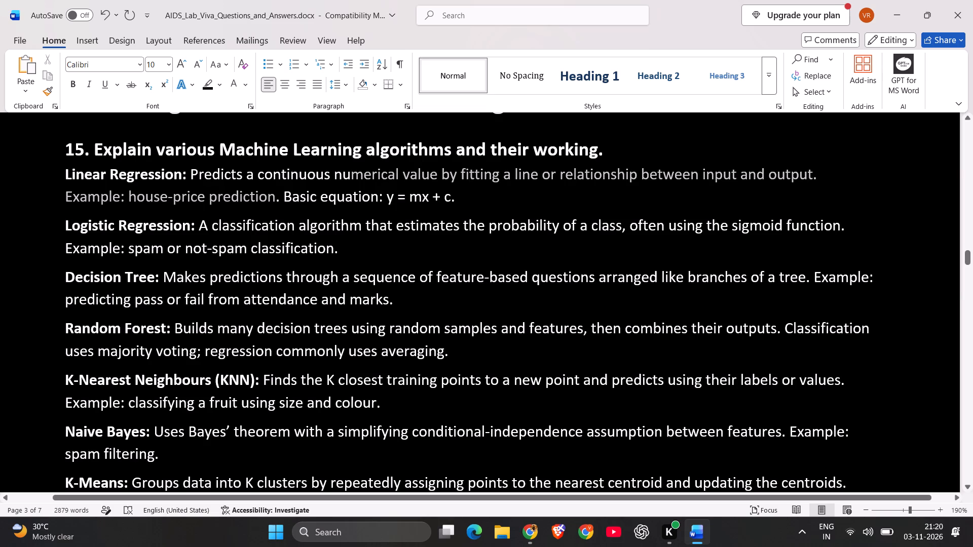
drag(356, 183, 359, 182)
click(359, 182)
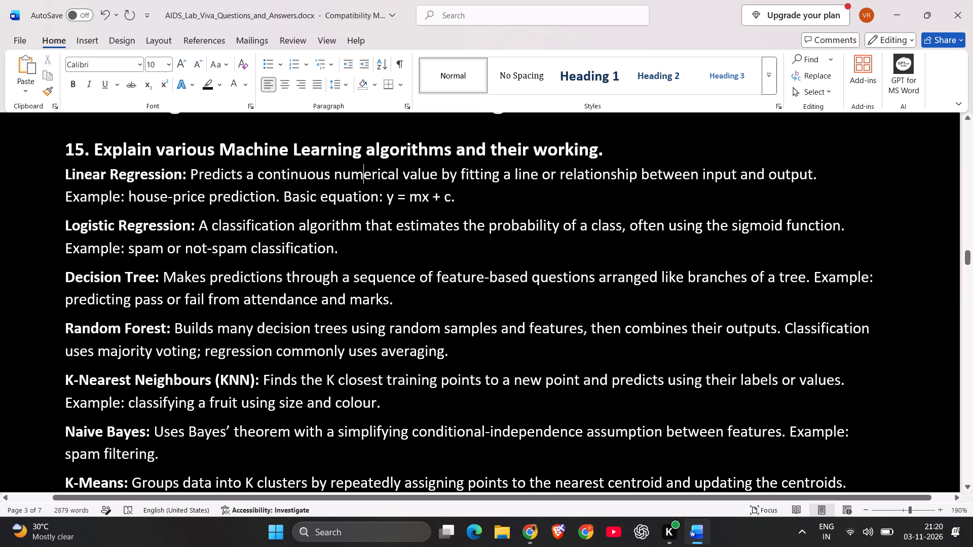
drag(504, 175, 684, 176)
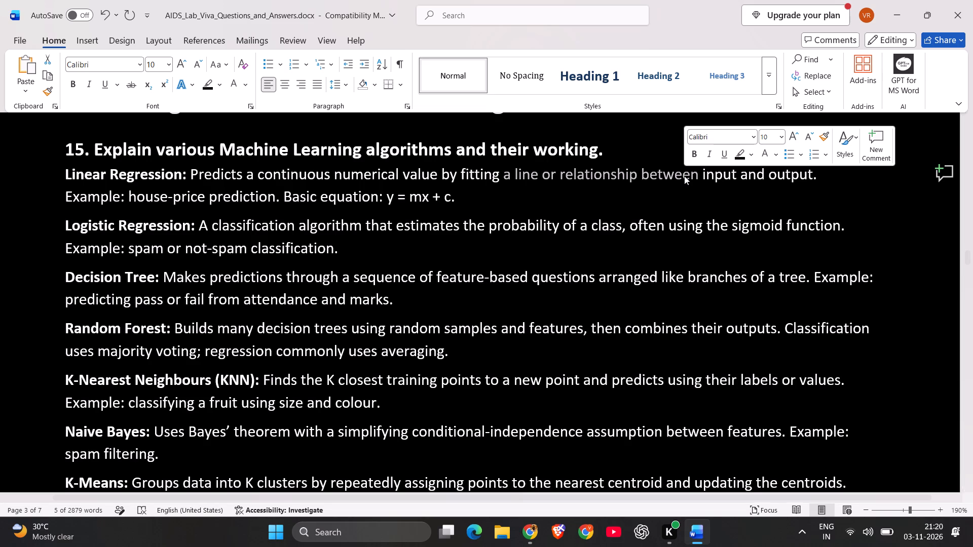
click(457, 227)
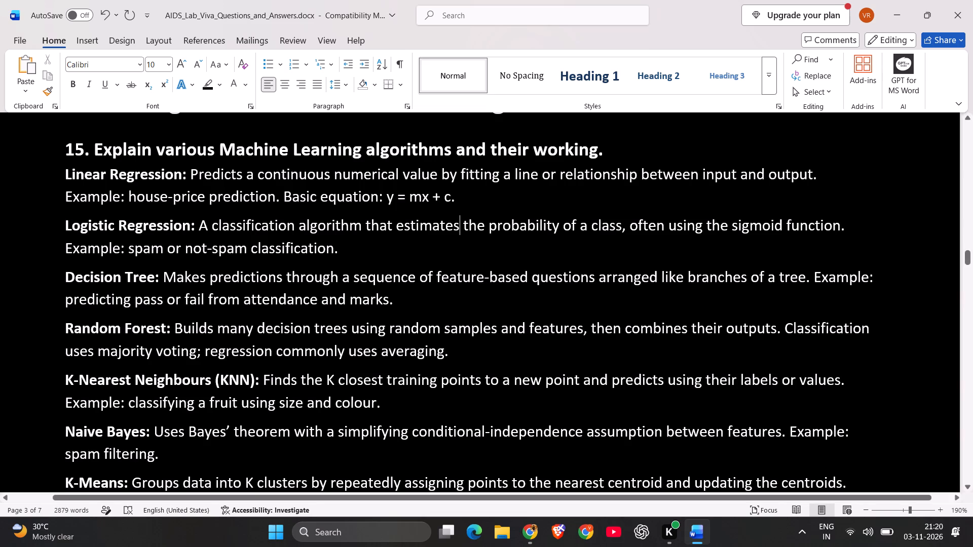
drag(218, 270, 511, 284)
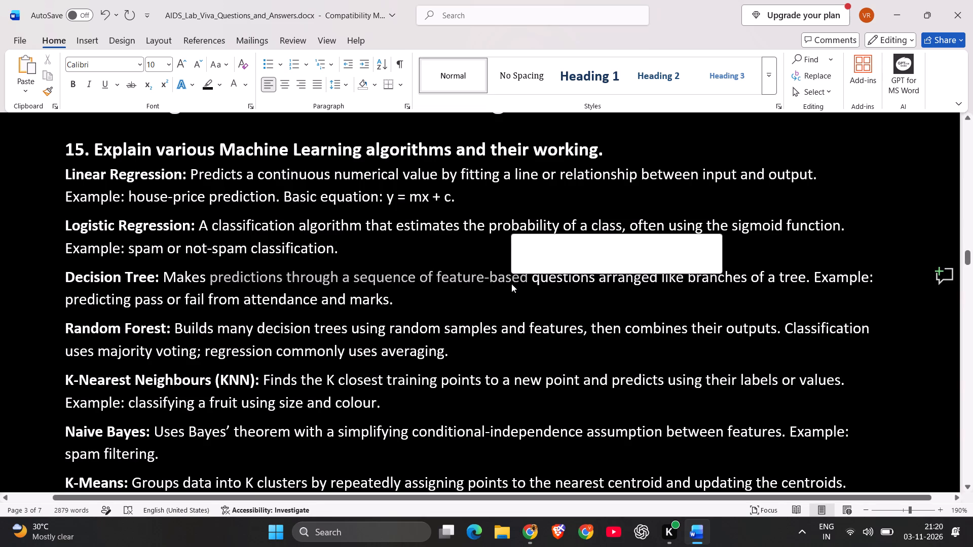
click(511, 284)
drag(527, 279, 541, 279)
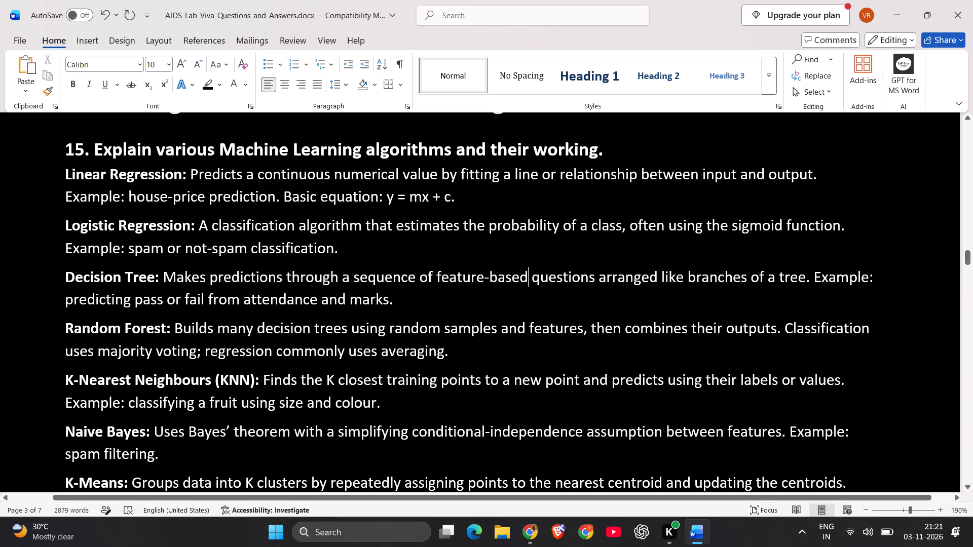
drag(541, 279, 677, 288)
click(677, 288)
Move the Decision Tree example about predicting pass or fail under question 15 onto its own line.
click(815, 276)
key(Return)
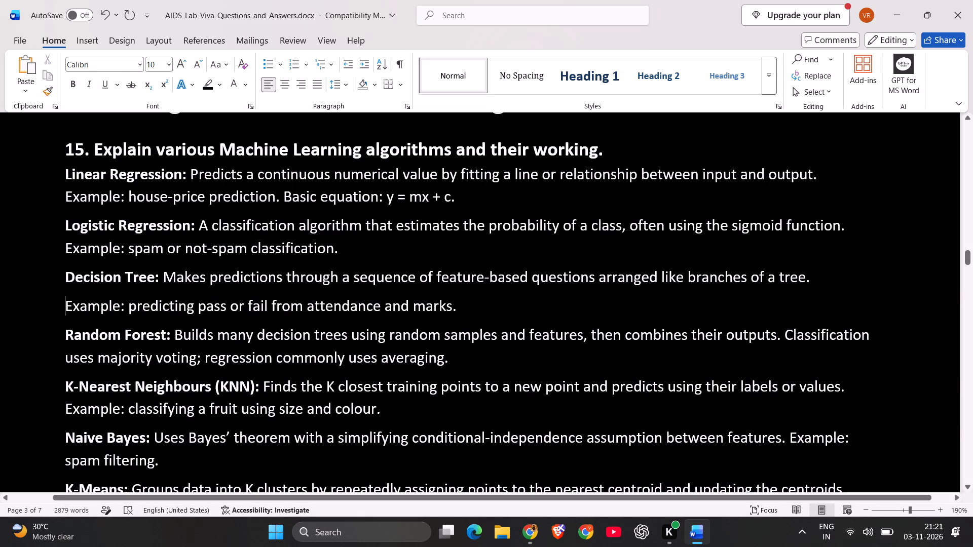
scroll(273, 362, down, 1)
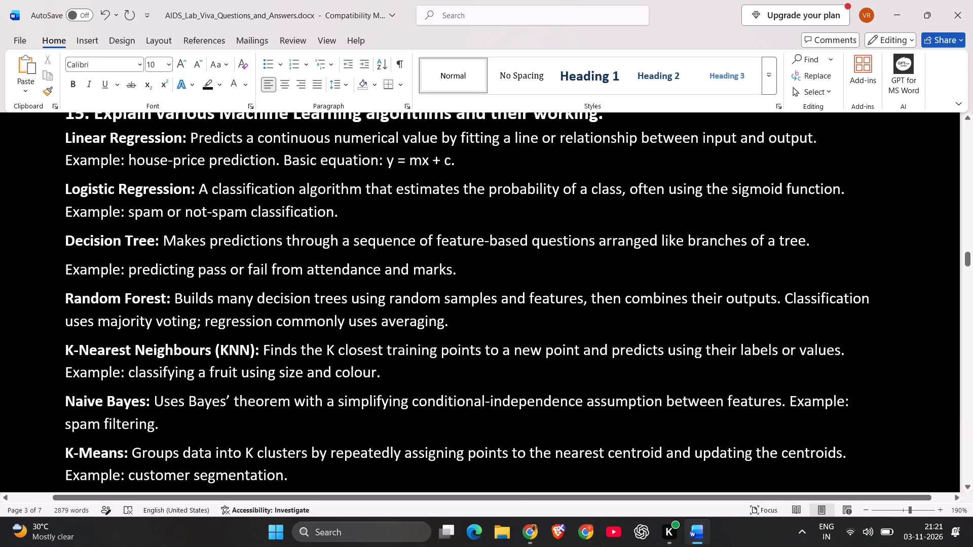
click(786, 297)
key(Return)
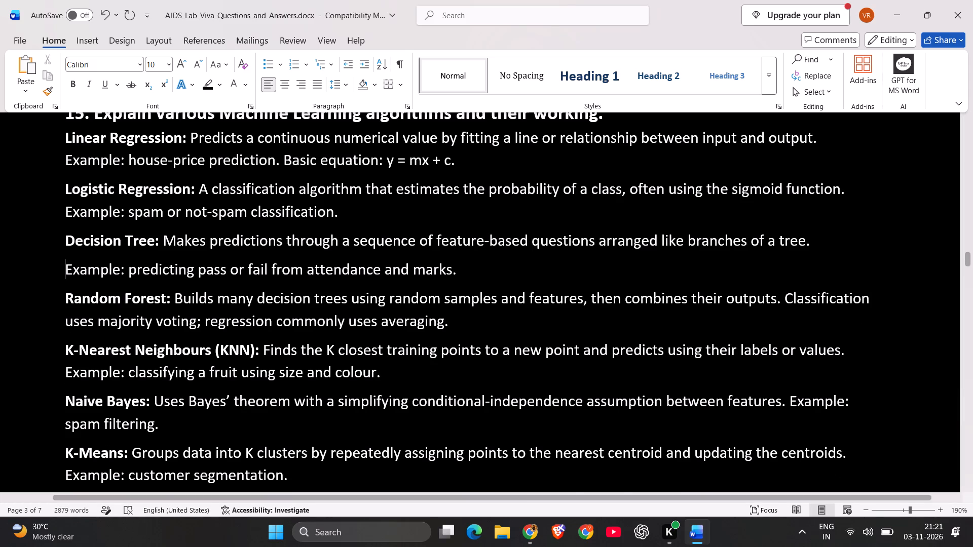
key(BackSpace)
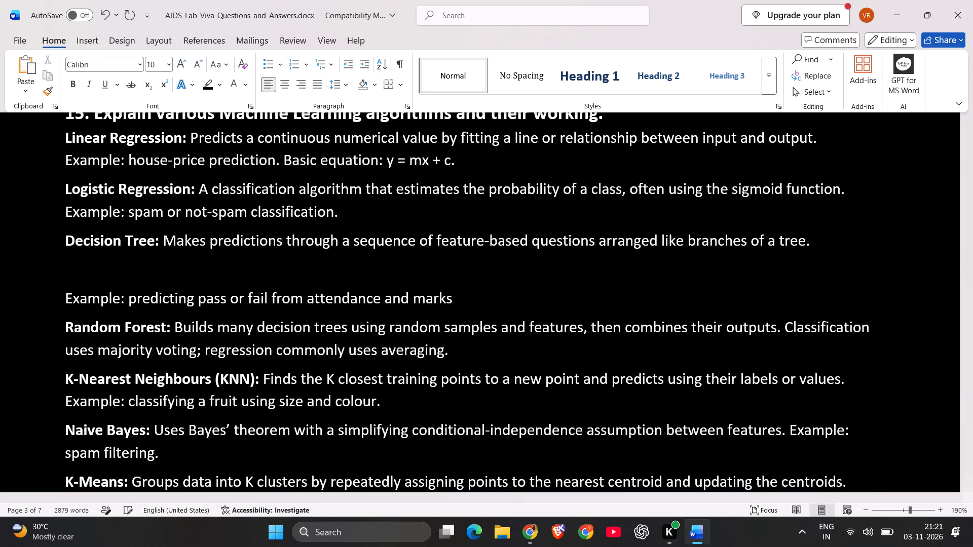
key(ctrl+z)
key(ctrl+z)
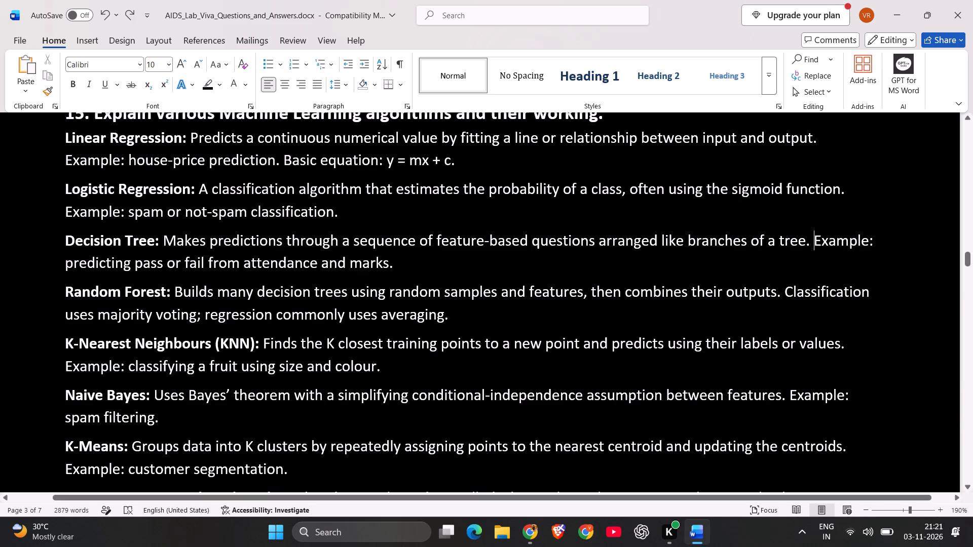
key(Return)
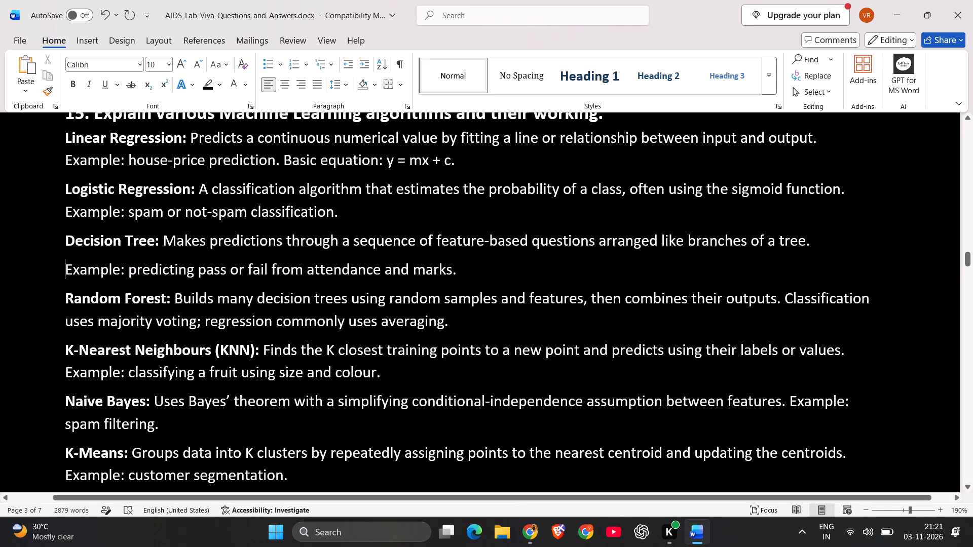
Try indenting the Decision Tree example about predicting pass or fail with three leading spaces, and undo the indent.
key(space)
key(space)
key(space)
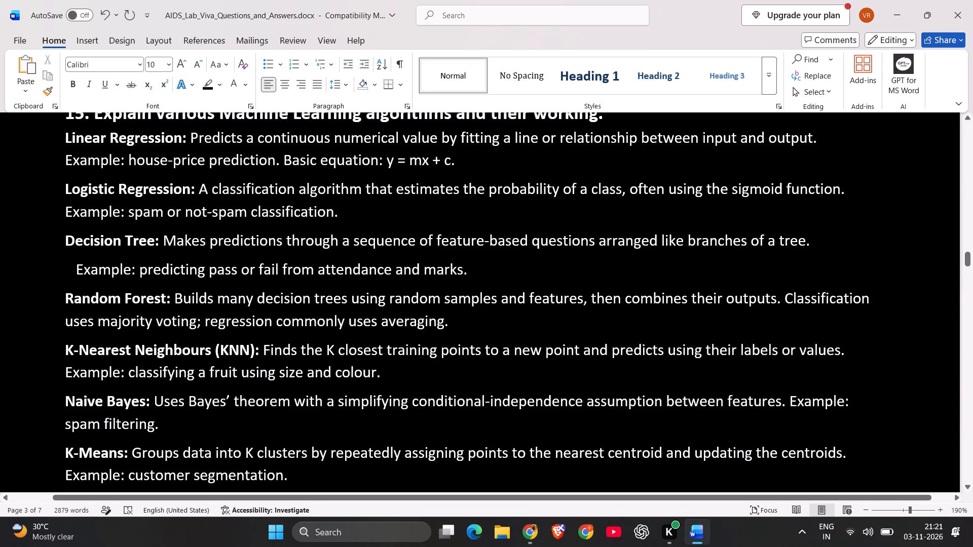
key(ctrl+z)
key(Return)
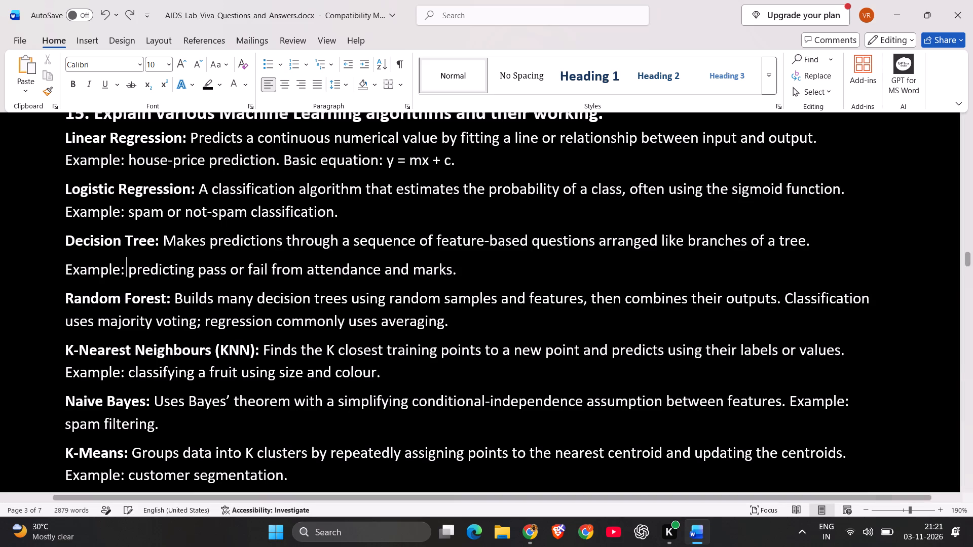
Move the Random Forest sentence about majority voting and averaging onto its own line, indented by two spaces.
click(788, 300)
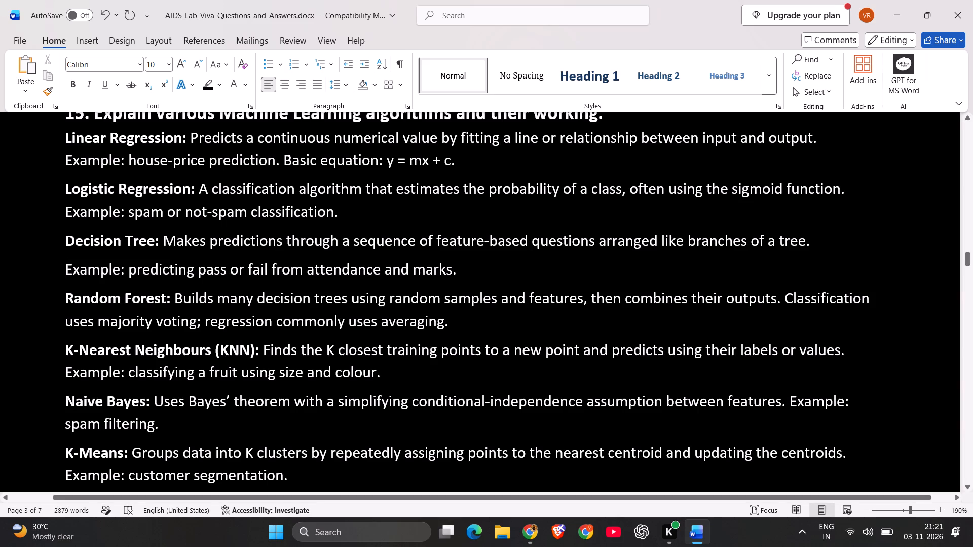
key(Return)
key(space)
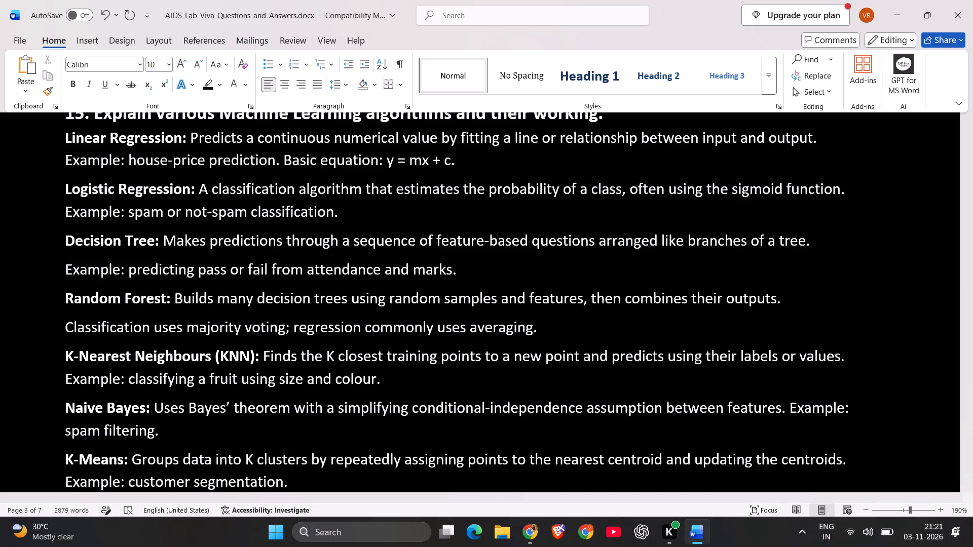
key(space)
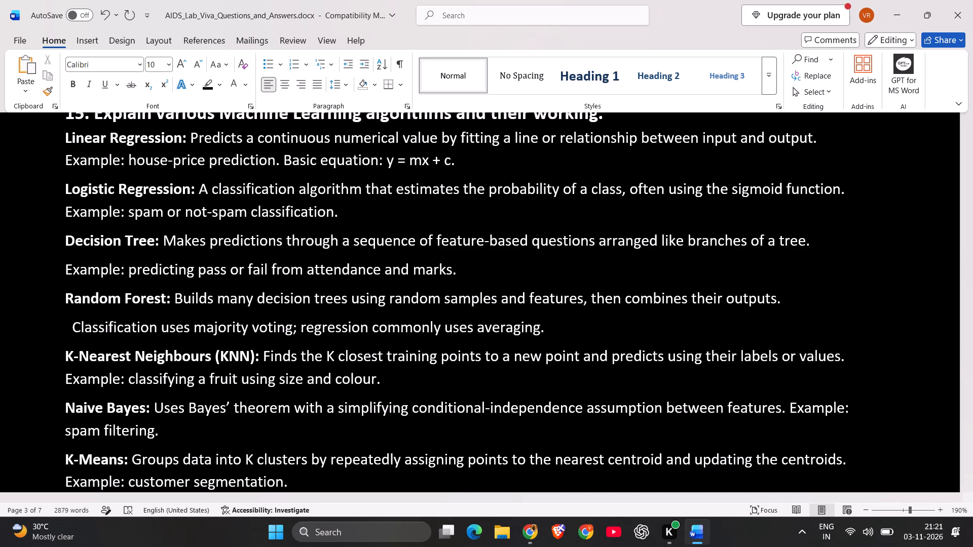
Try to indent the K-Nearest Neighbours example about classifying a fruit by adding four spaces before it.
scroll(788, 300, down, 2)
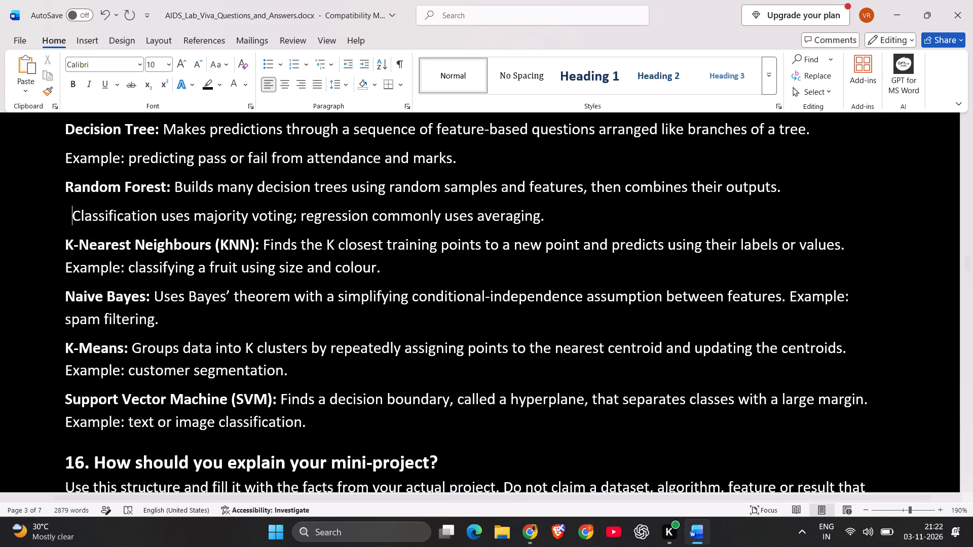
click(434, 249)
drag(545, 249, 765, 251)
click(765, 251)
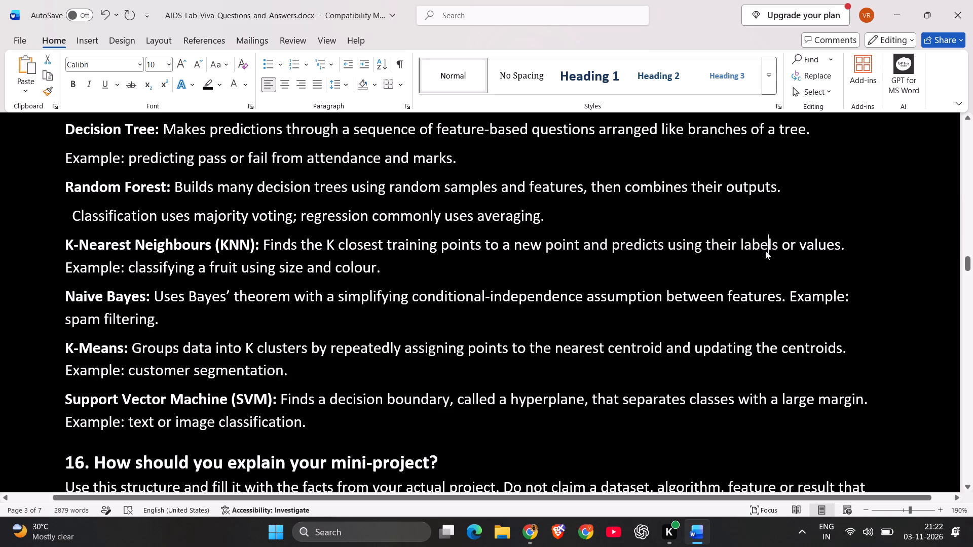
click(64, 261)
key(space)
key(space)
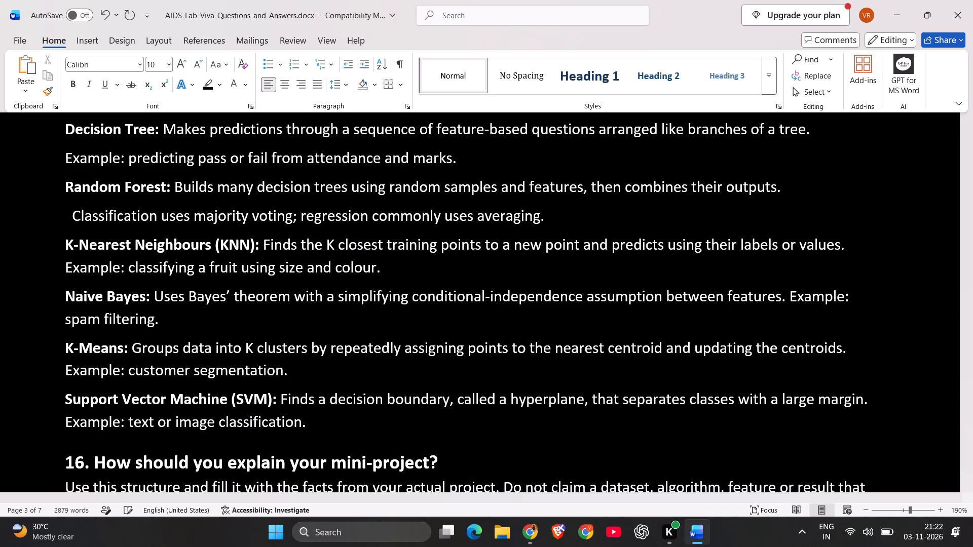
key(space)
key(space)
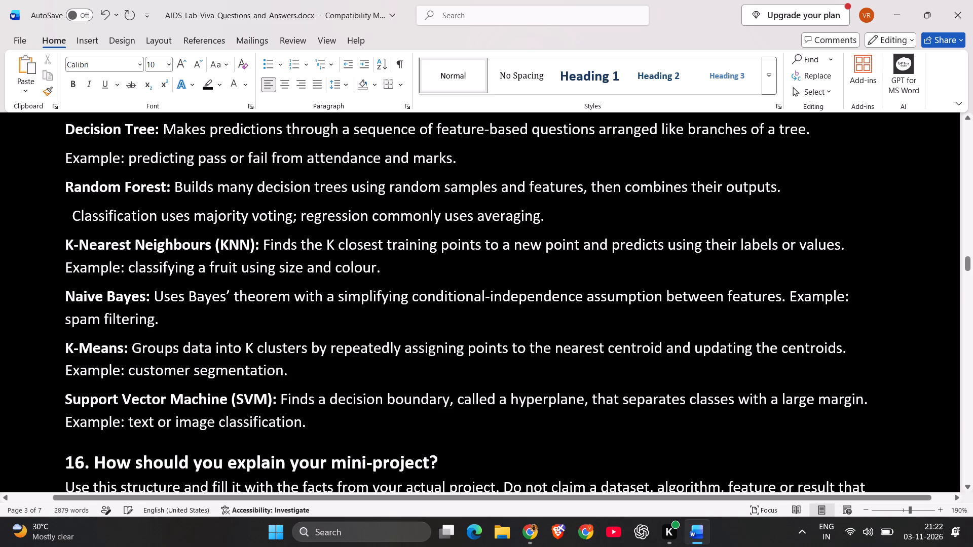
Move the Naive Bayes spam filtering example under question 15 onto its own line, indented by two spaces.
drag(154, 279, 281, 276)
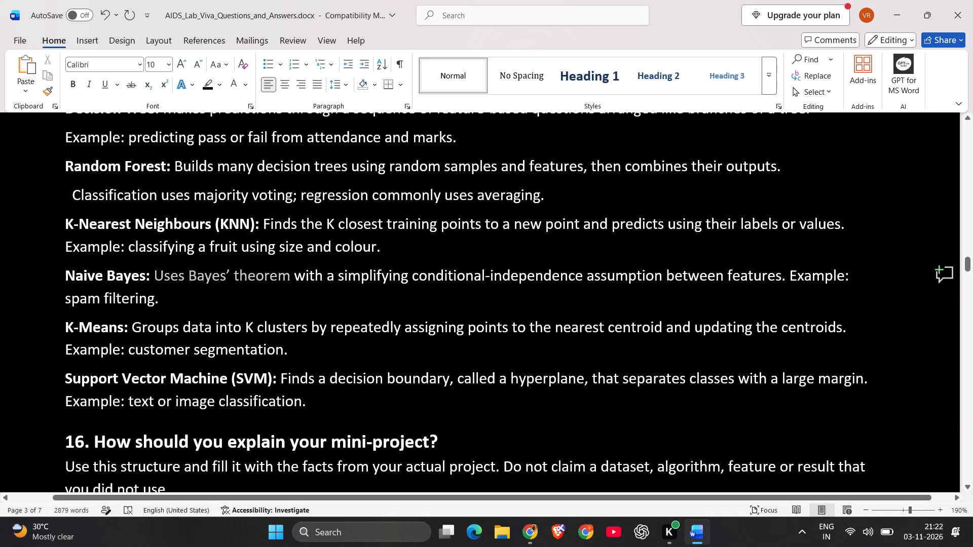
drag(281, 276, 430, 287)
click(430, 287)
drag(430, 287, 587, 273)
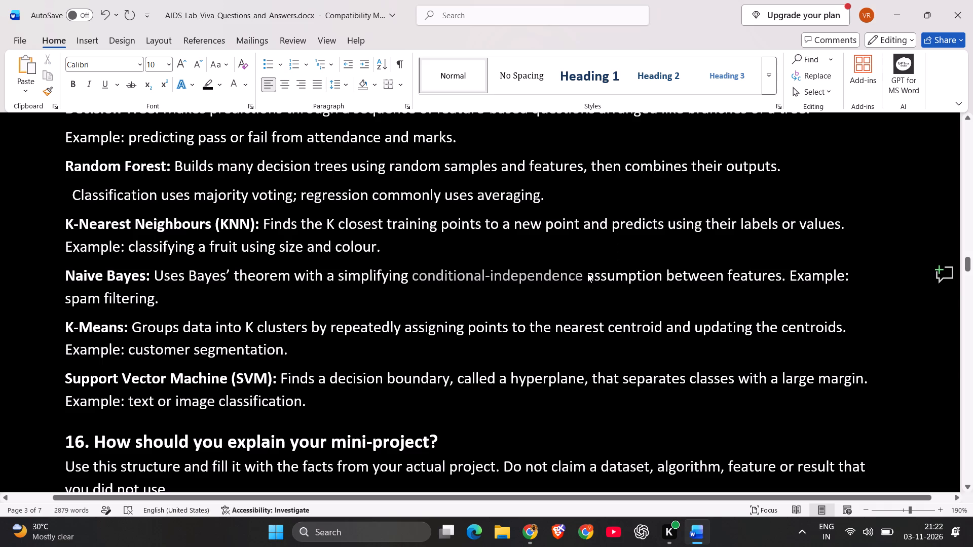
drag(587, 273, 736, 273)
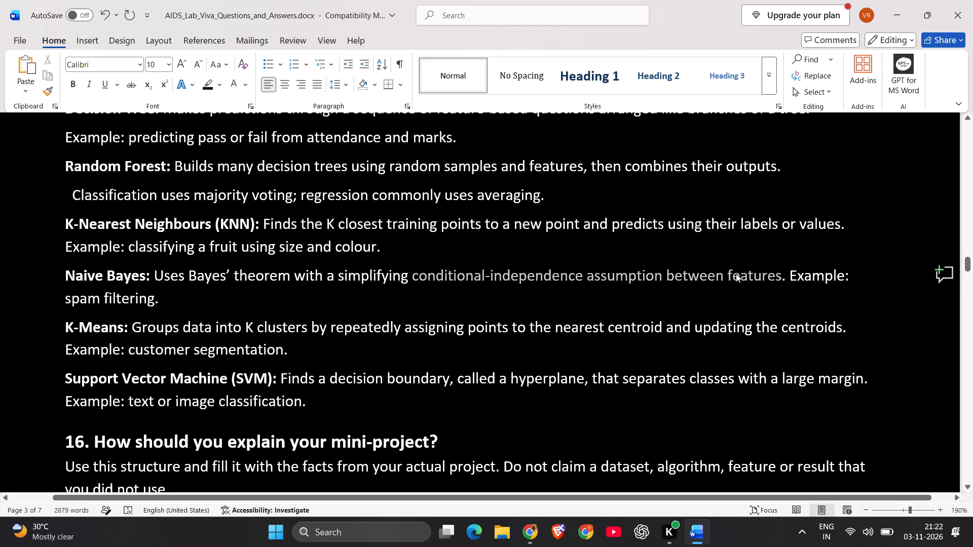
click(687, 305)
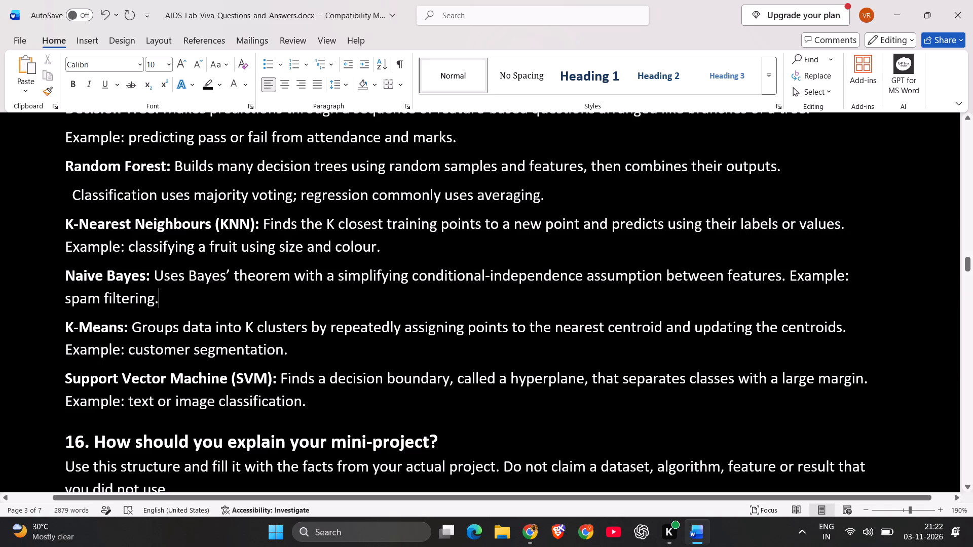
click(789, 275)
key(Return)
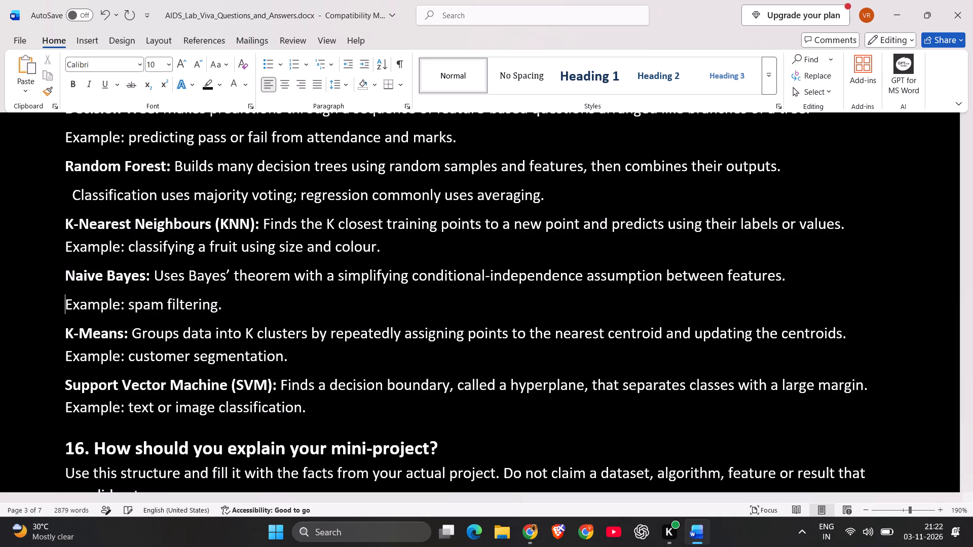
key(space)
key(space)
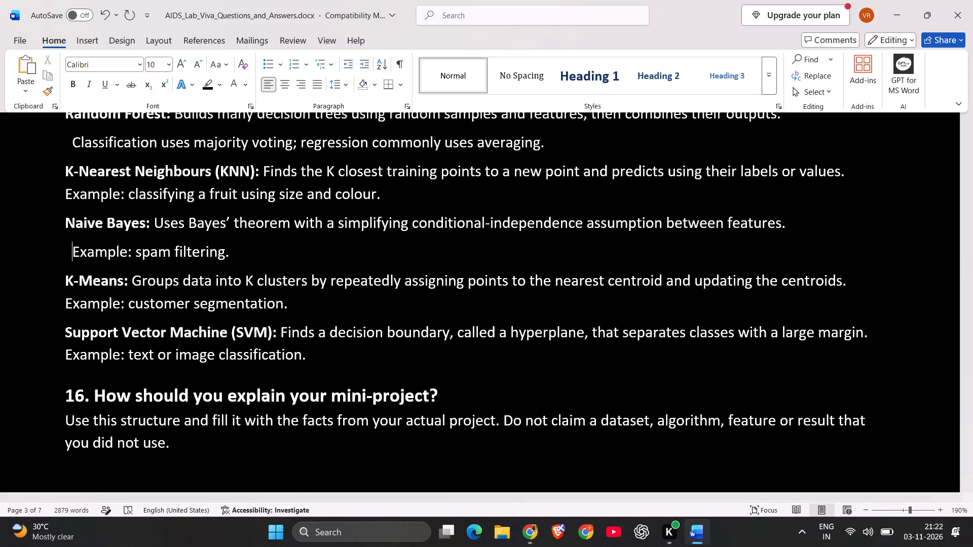
Read the question 16 heading about explaining the mini-project, its instruction text and the start of its numbered structure.
scroll(102, 348, down, 1)
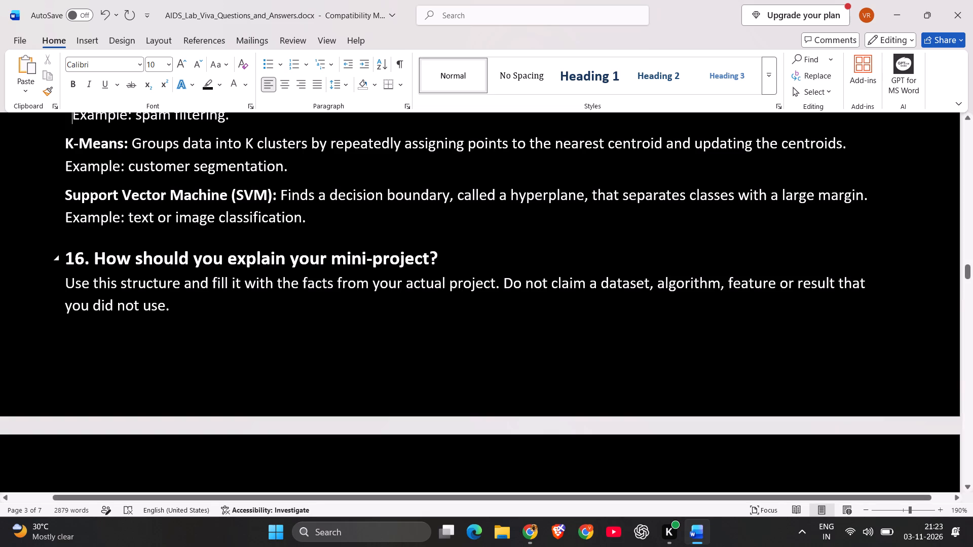
drag(97, 255, 219, 251)
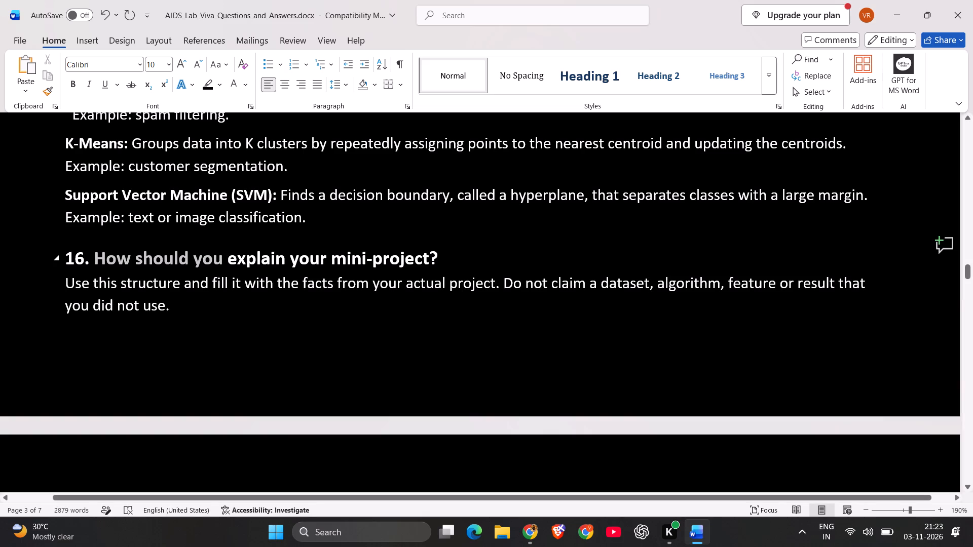
drag(219, 251, 439, 255)
click(439, 255)
drag(439, 255, 100, 257)
click(100, 257)
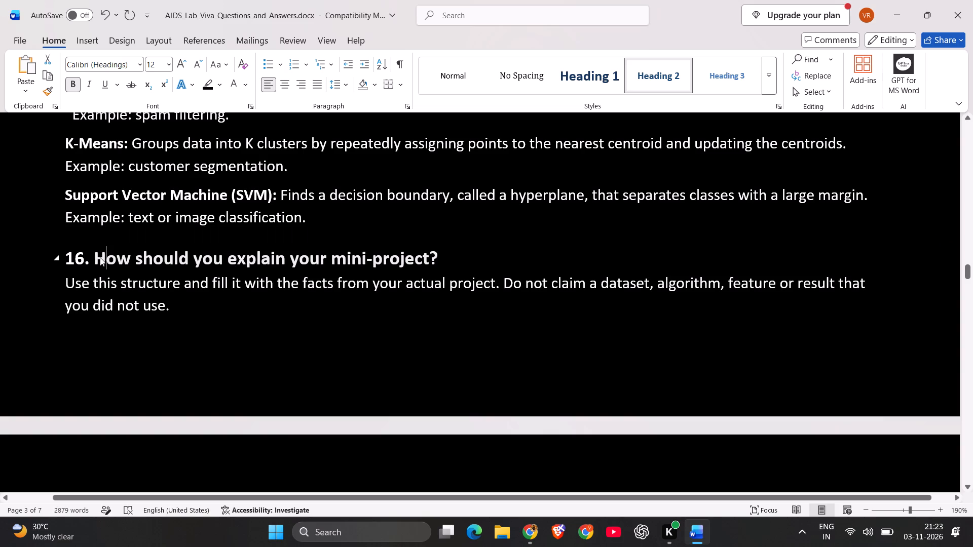
triple_click(210, 258)
click(210, 258)
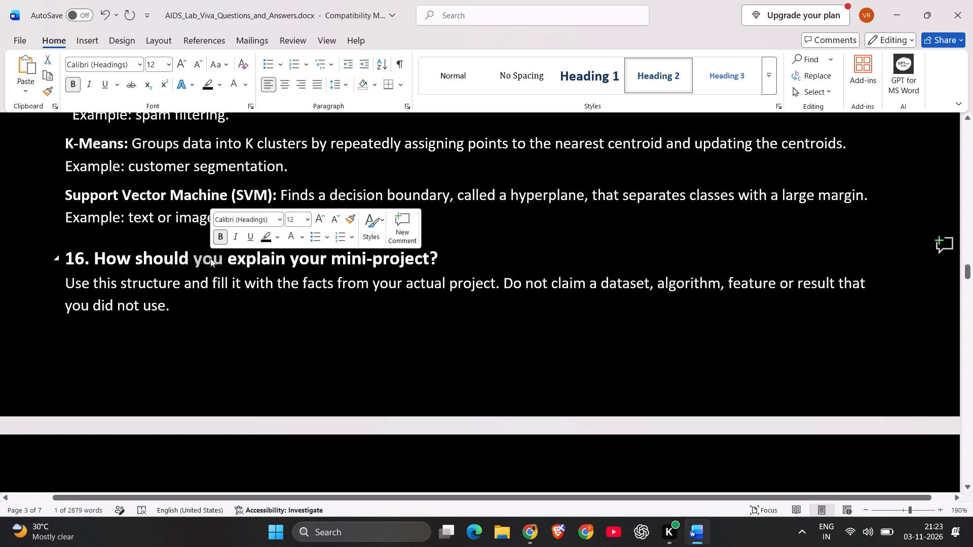
click(210, 258)
drag(470, 256, 210, 245)
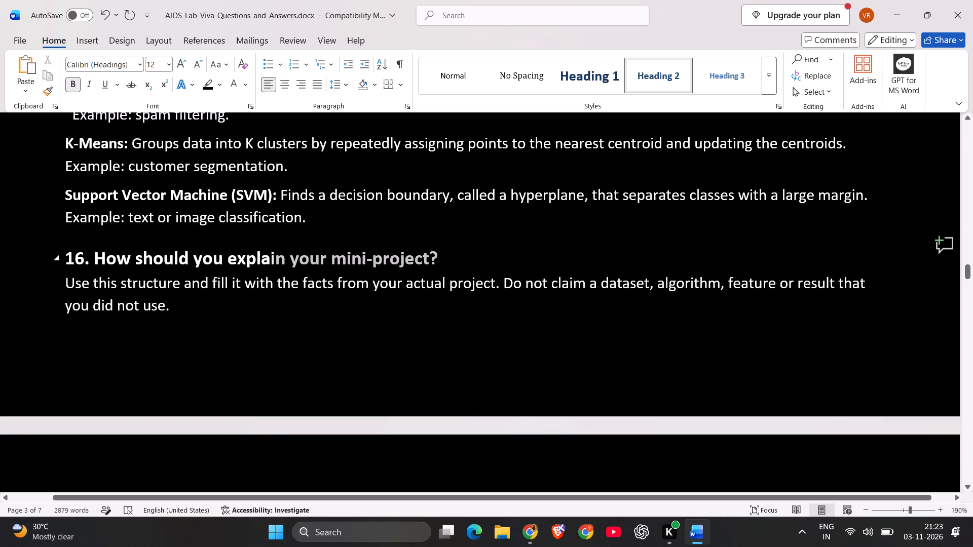
drag(210, 245, 94, 254)
click(94, 254)
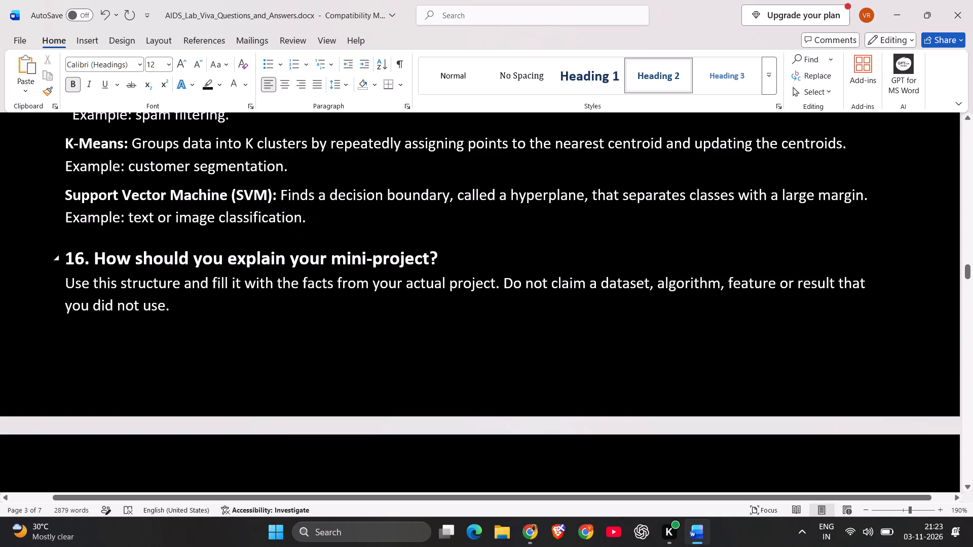
click(178, 314)
scroll(178, 314, down, 1)
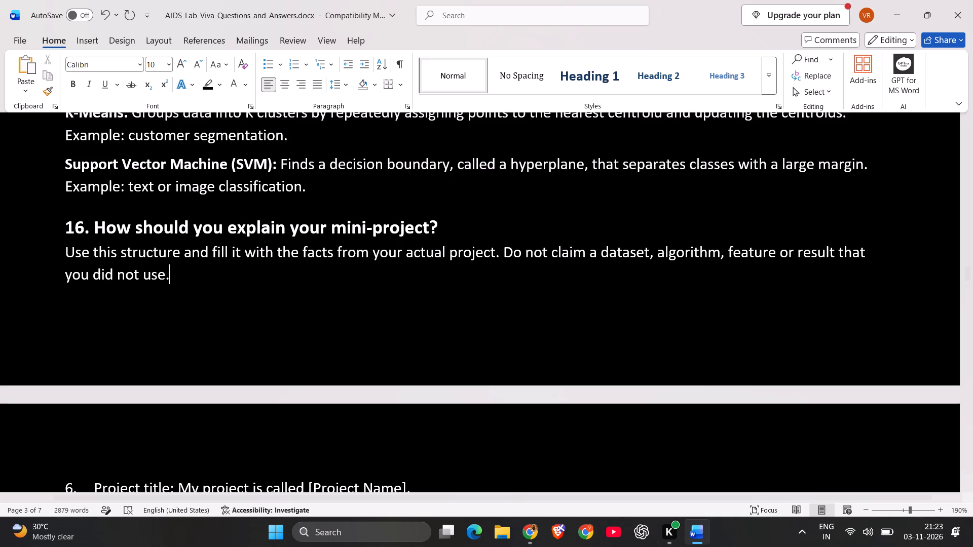
scroll(178, 314, down, 1)
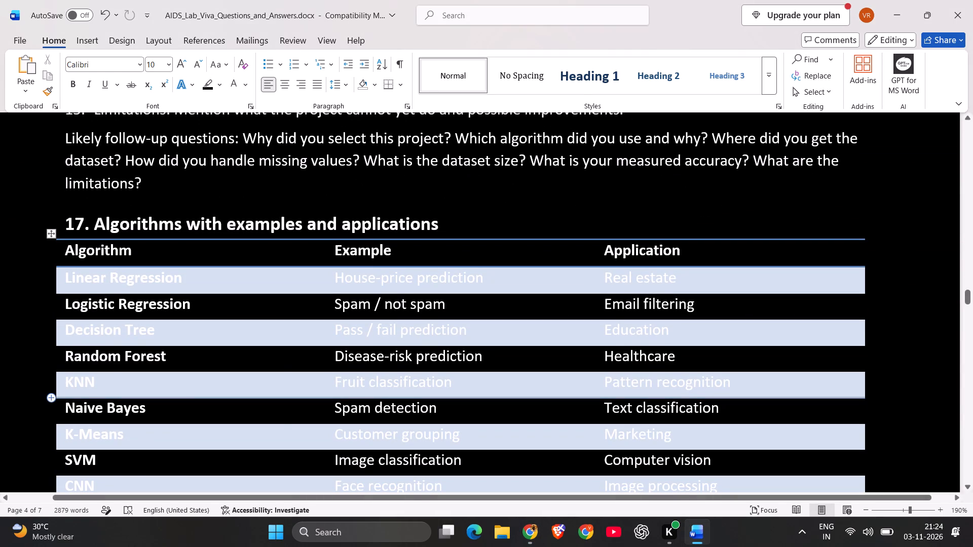
scroll(66, 280, up, 1)
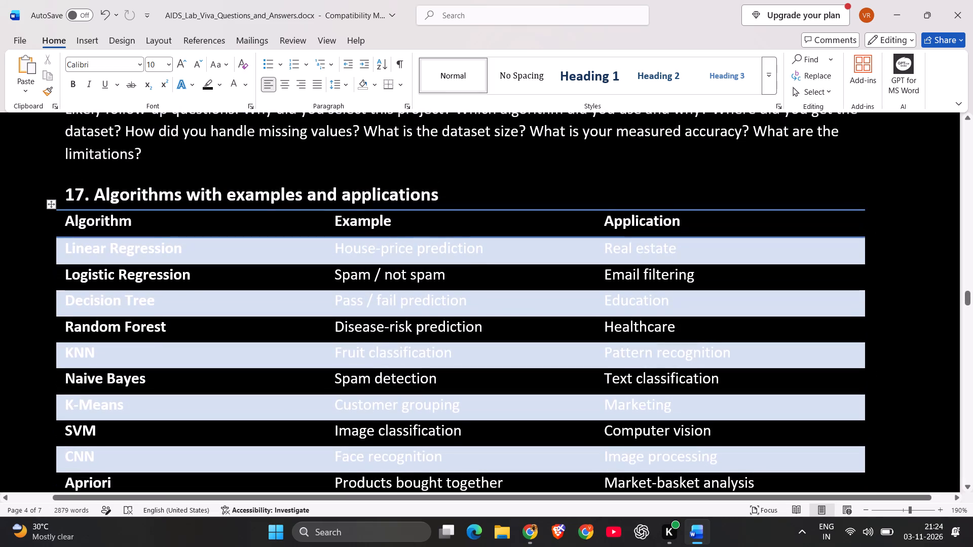
drag(64, 246, 404, 243)
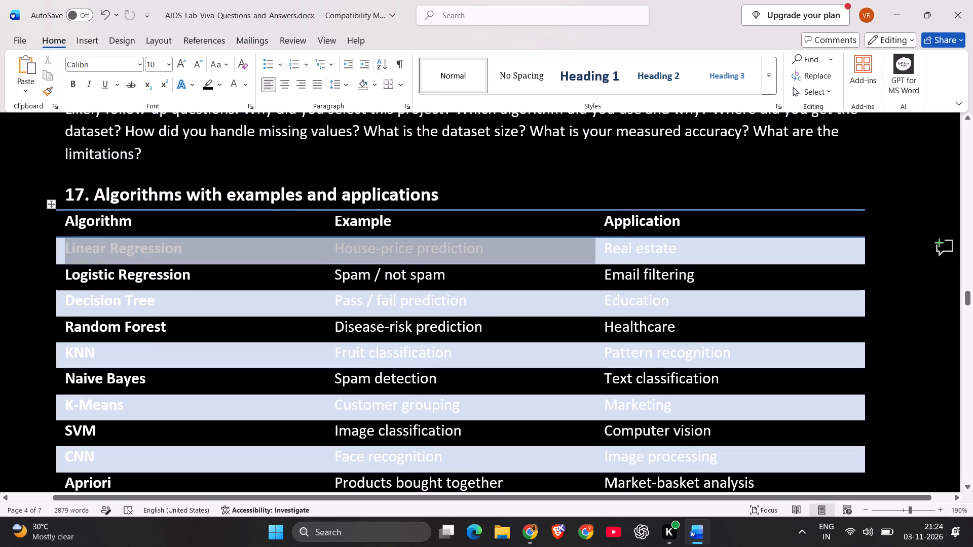
drag(404, 243, 671, 250)
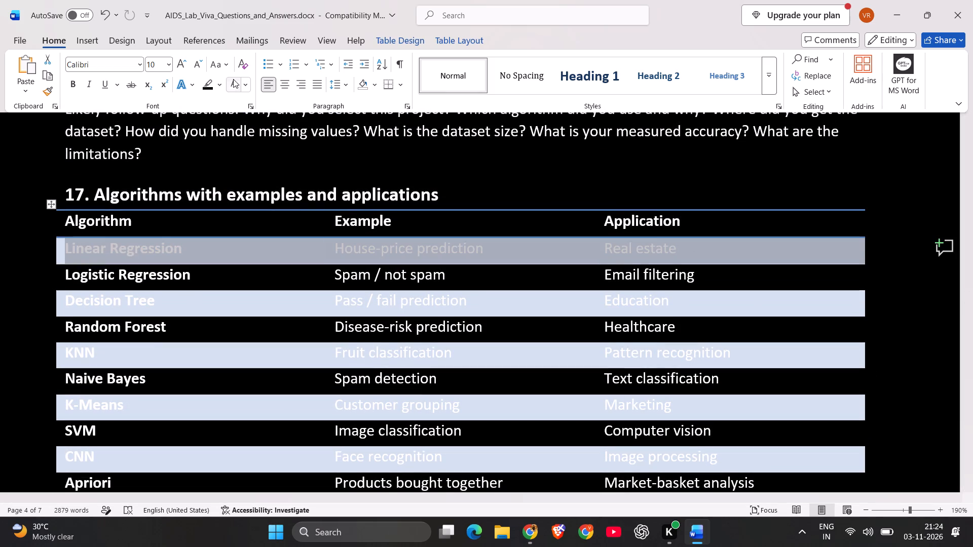
click(211, 87)
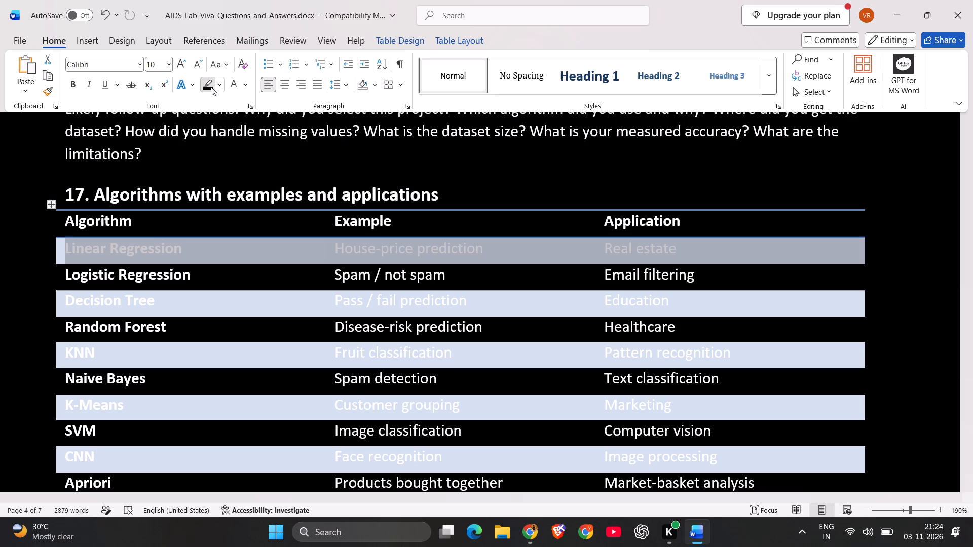
click(58, 255)
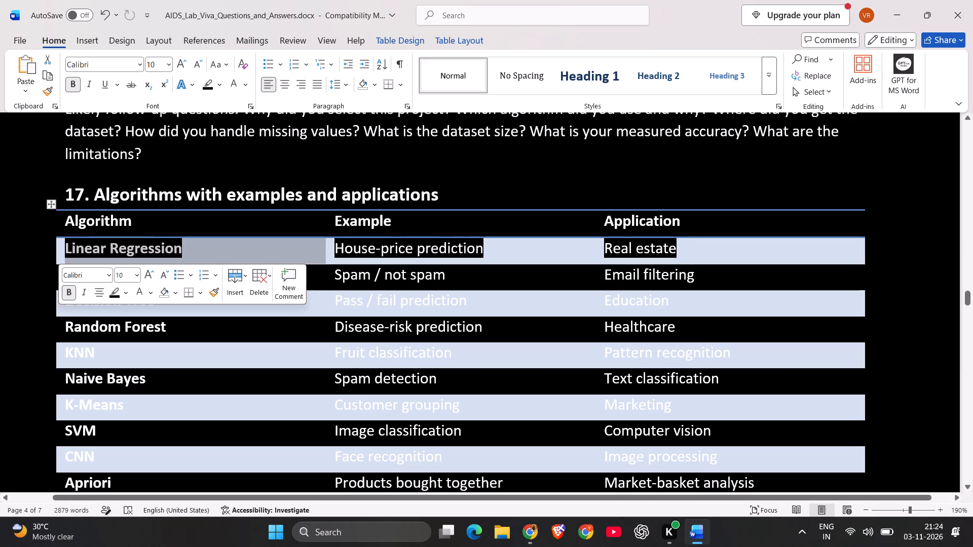
click(29, 282)
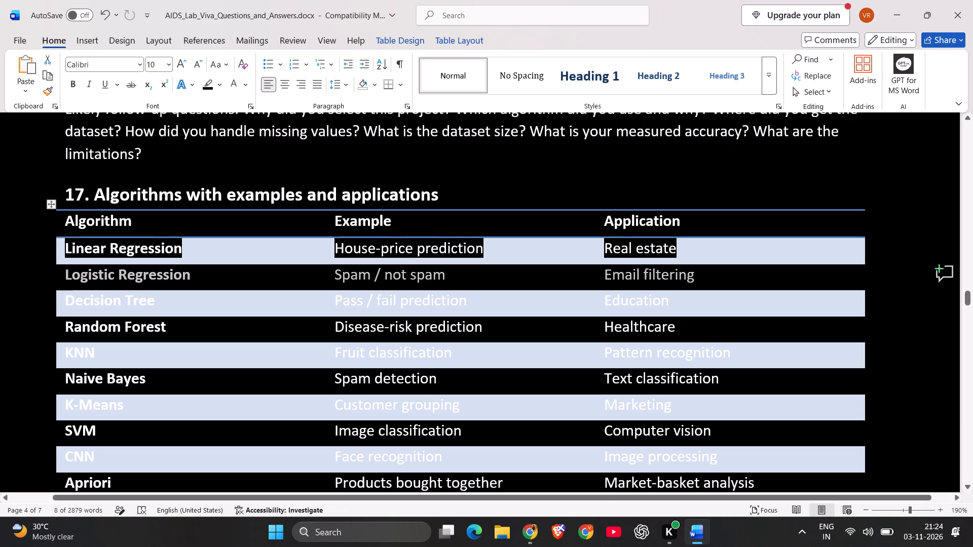
Apply black text highlighting to the Decision Tree row and to the KNN and Naive Bayes rows in the question 17 table.
drag(62, 300, 451, 297)
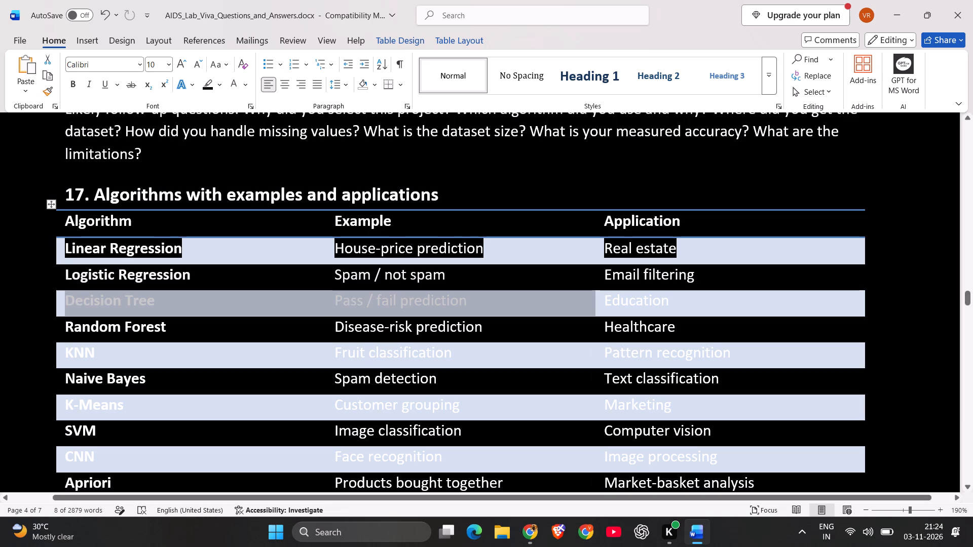
drag(451, 297, 596, 304)
drag(596, 304, 699, 299)
click(756, 278)
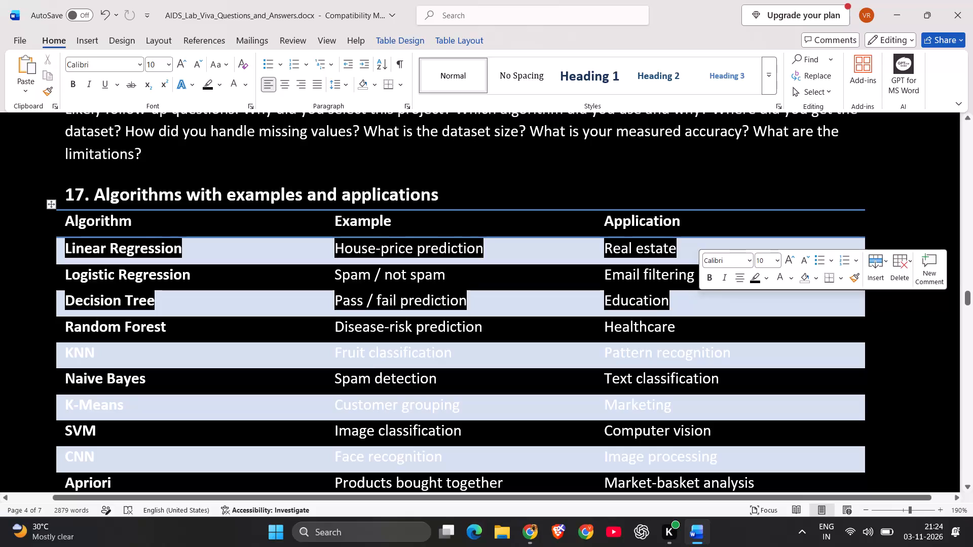
drag(747, 356, 118, 384)
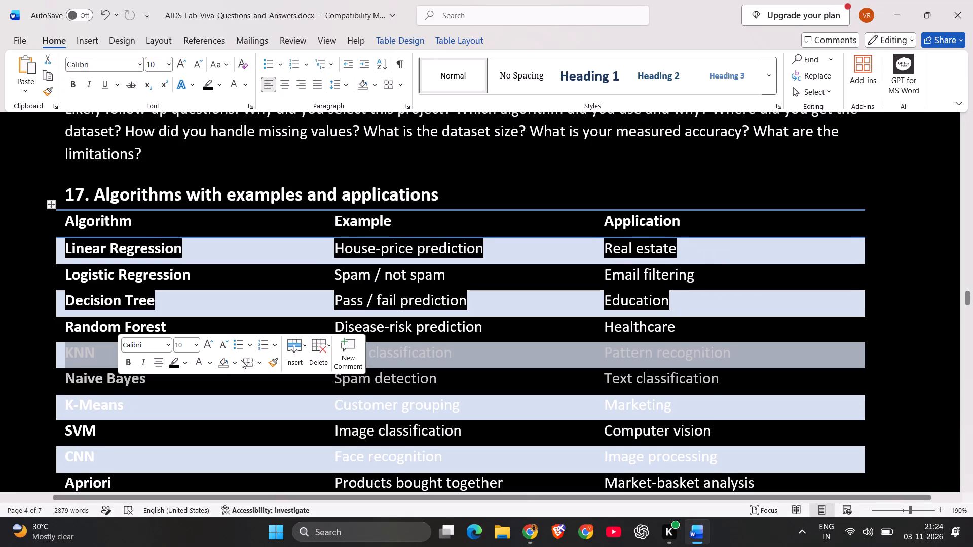
click(173, 368)
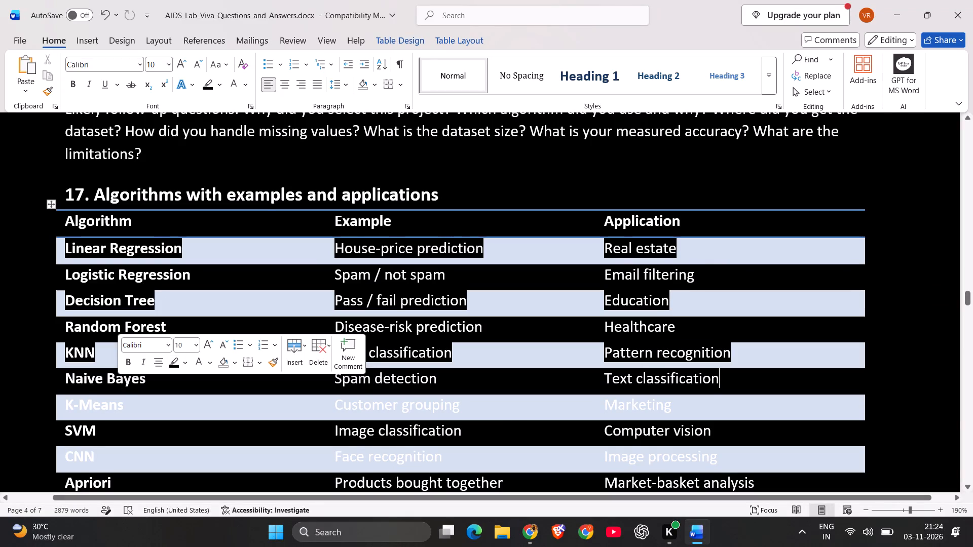
Apply black text highlighting to the K-Means row in the question 17 table.
click(21, 389)
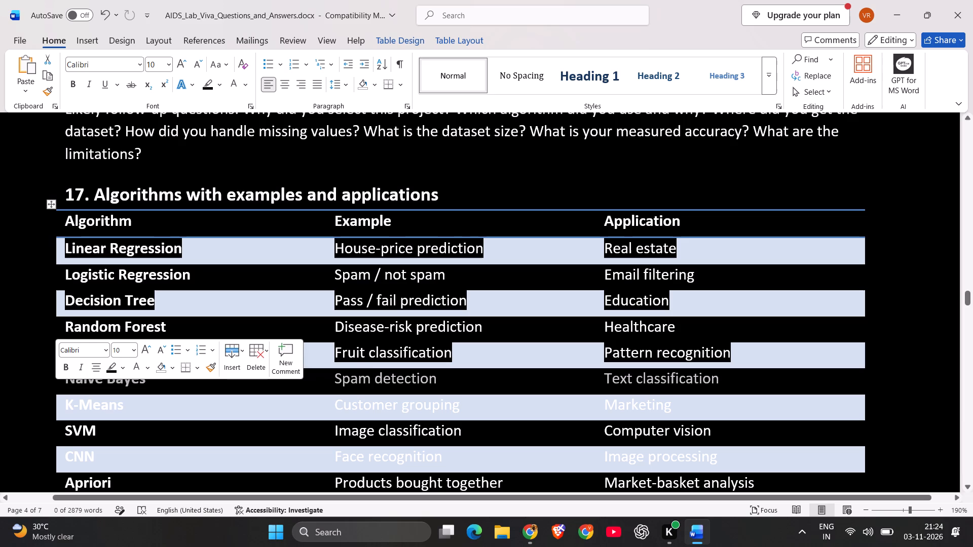
click(29, 397)
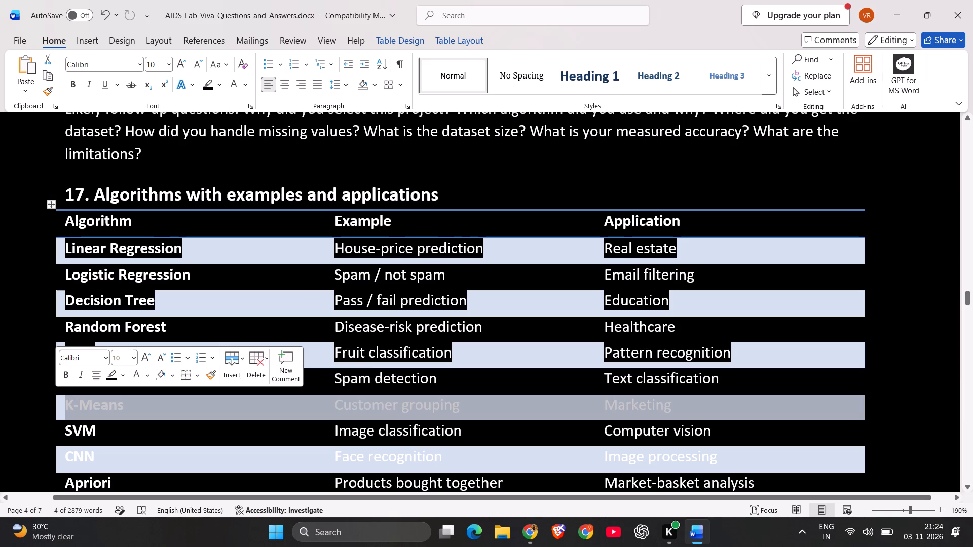
scroll(29, 397, down, 1)
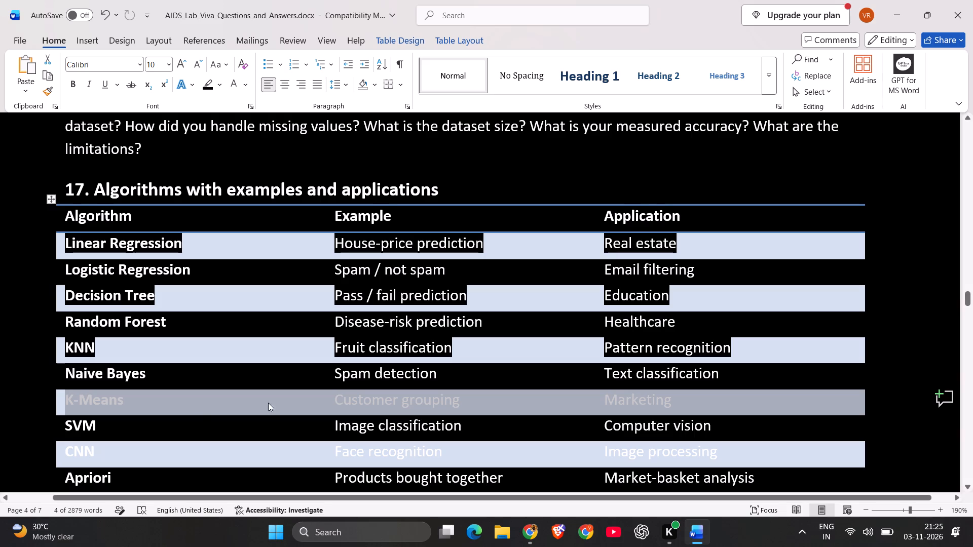
click(276, 375)
scroll(276, 375, down, 1)
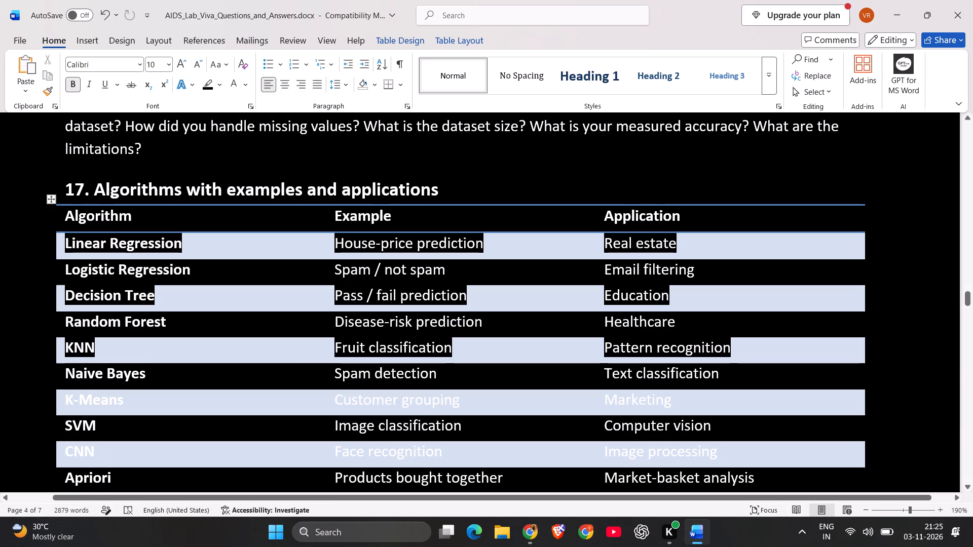
scroll(276, 375, down, 1)
drag(707, 402, 695, 400)
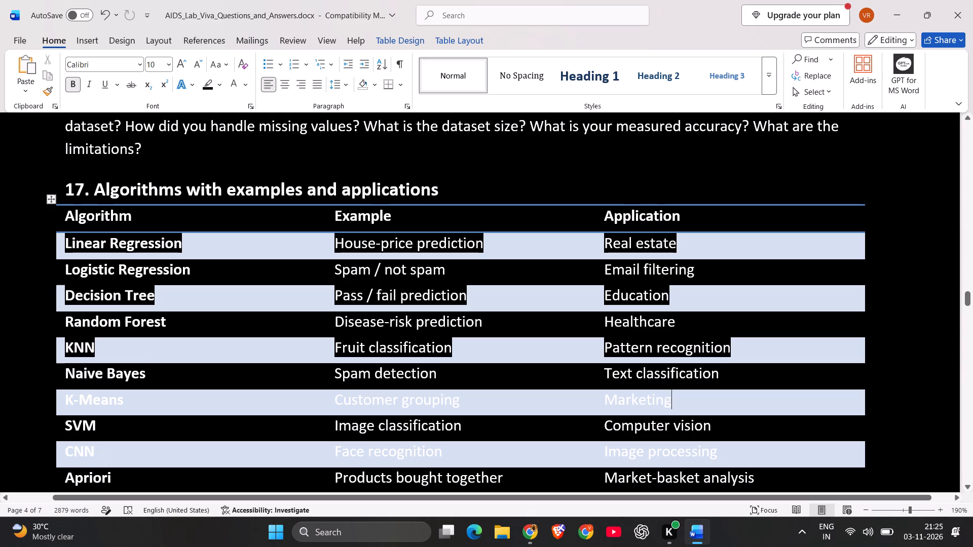
drag(695, 400, 211, 403)
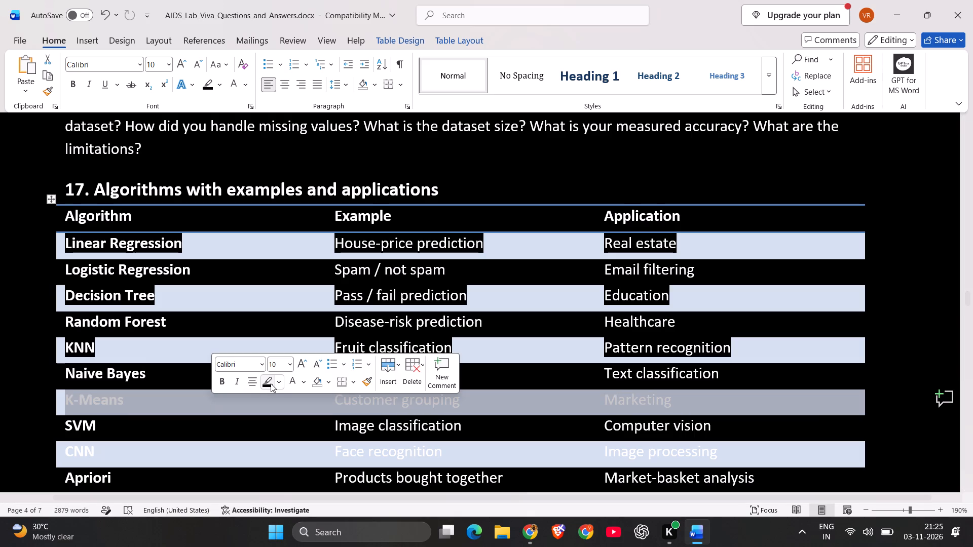
click(271, 383)
click(299, 431)
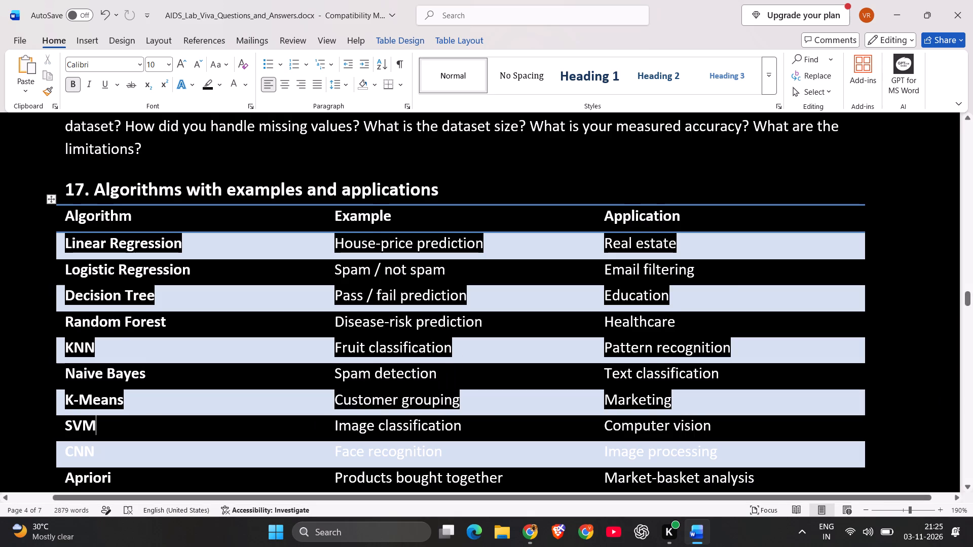
Apply black text highlighting to the CNN row near the end of the question 17 table.
scroll(299, 431, down, 1)
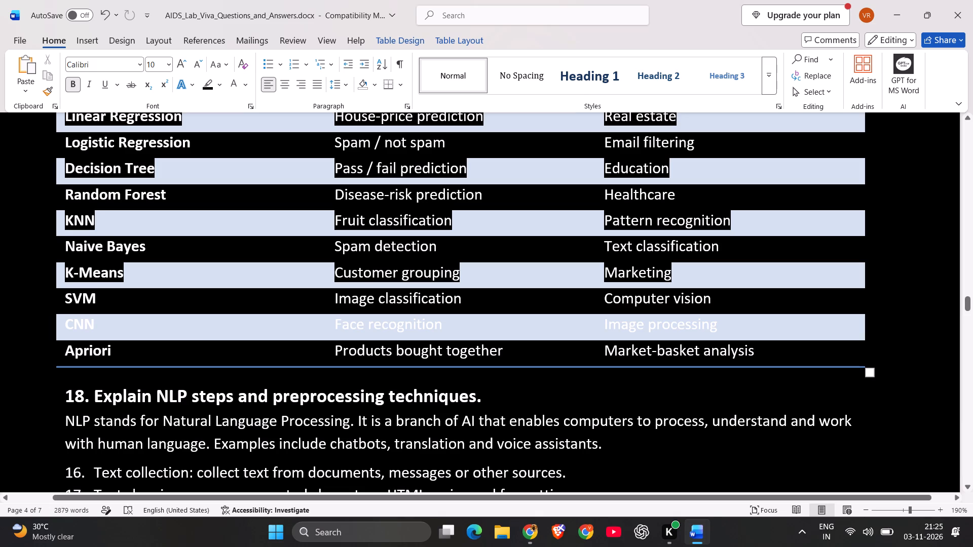
drag(739, 327, 220, 322)
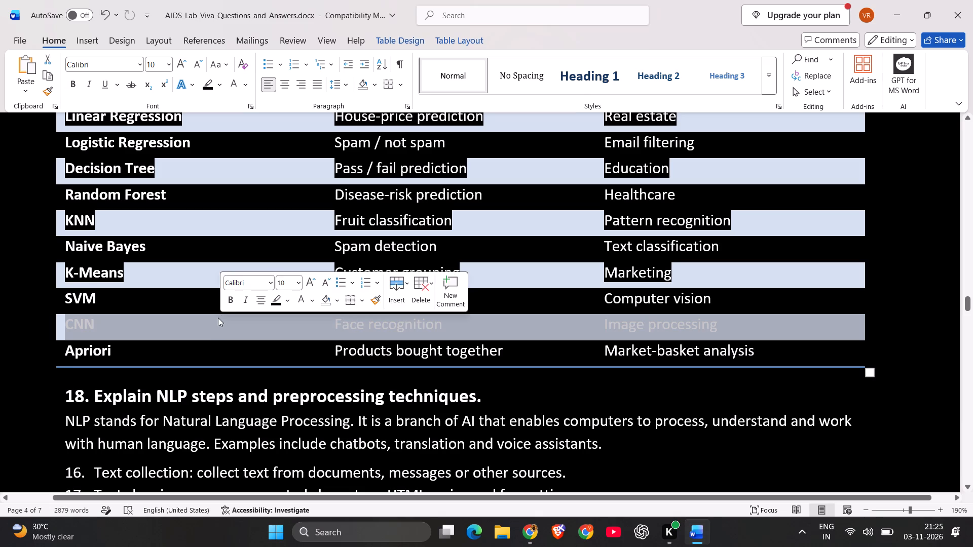
click(277, 300)
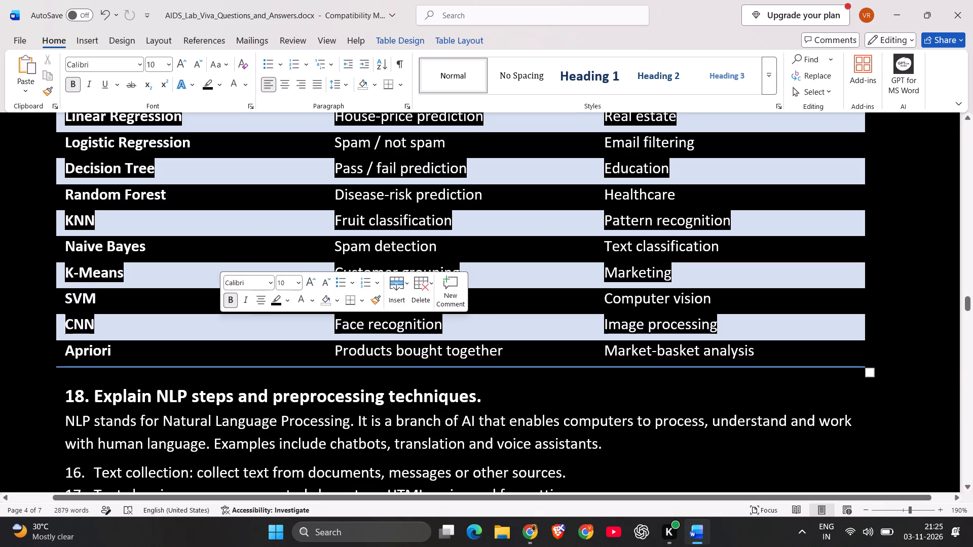
click(296, 354)
scroll(296, 354, down, 1)
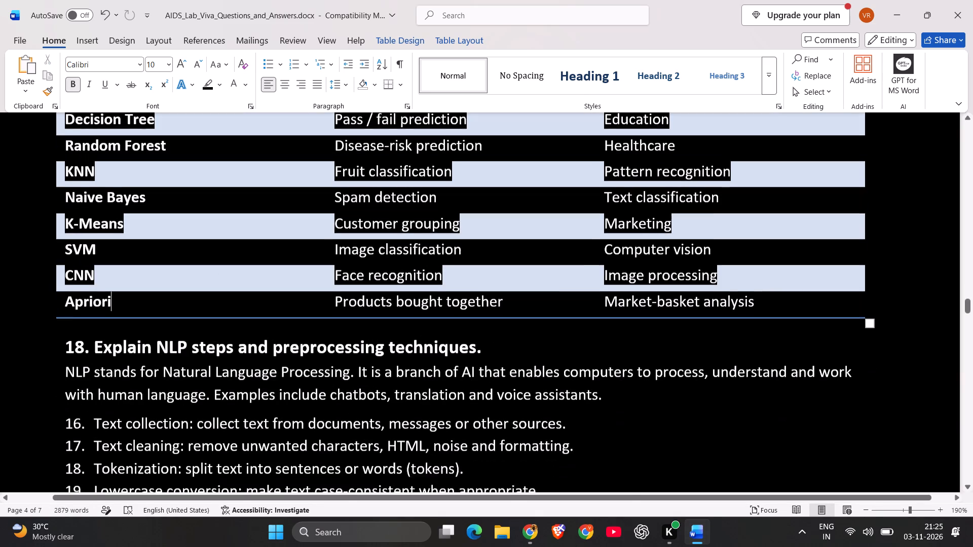
scroll(296, 354, down, 2)
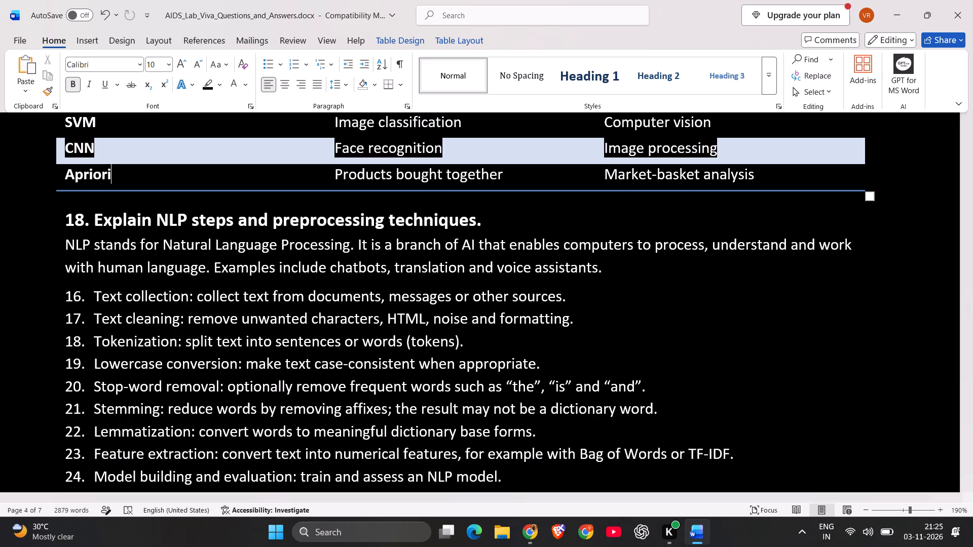
scroll(472, 259, down, 1)
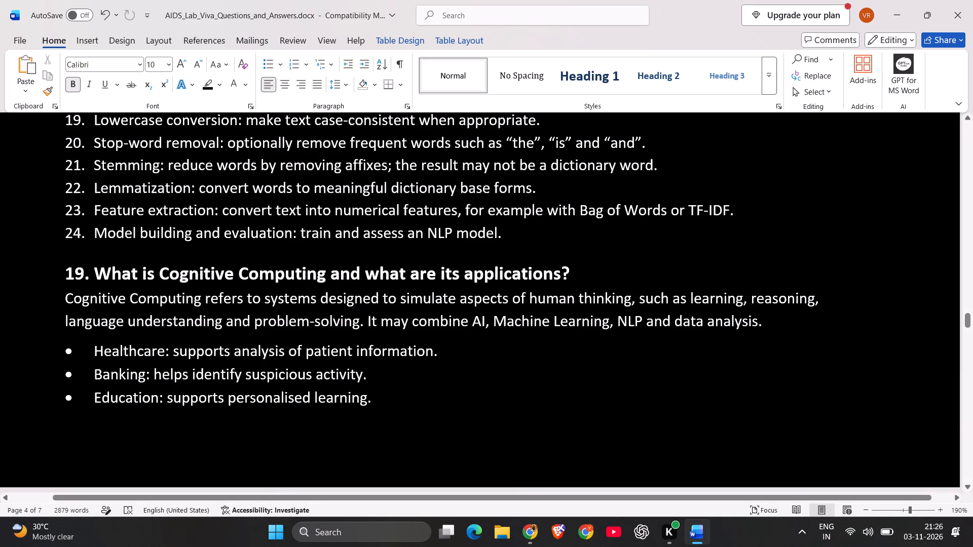
drag(251, 303, 468, 299)
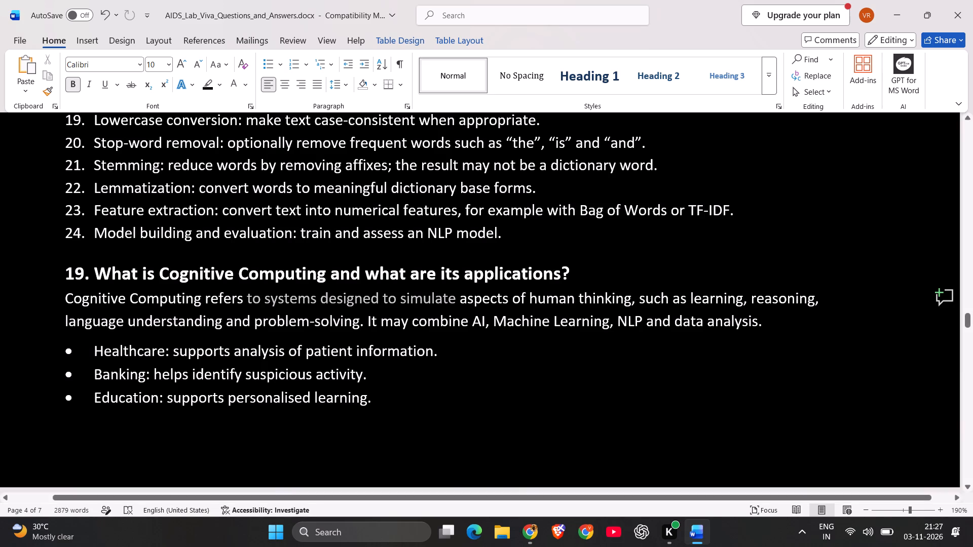
drag(468, 299, 511, 298)
click(545, 306)
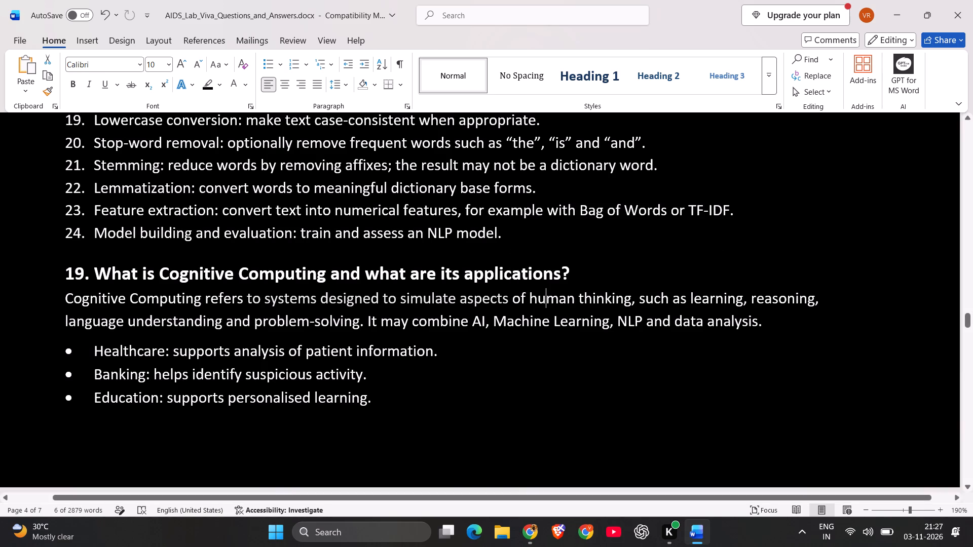
drag(715, 297, 744, 300)
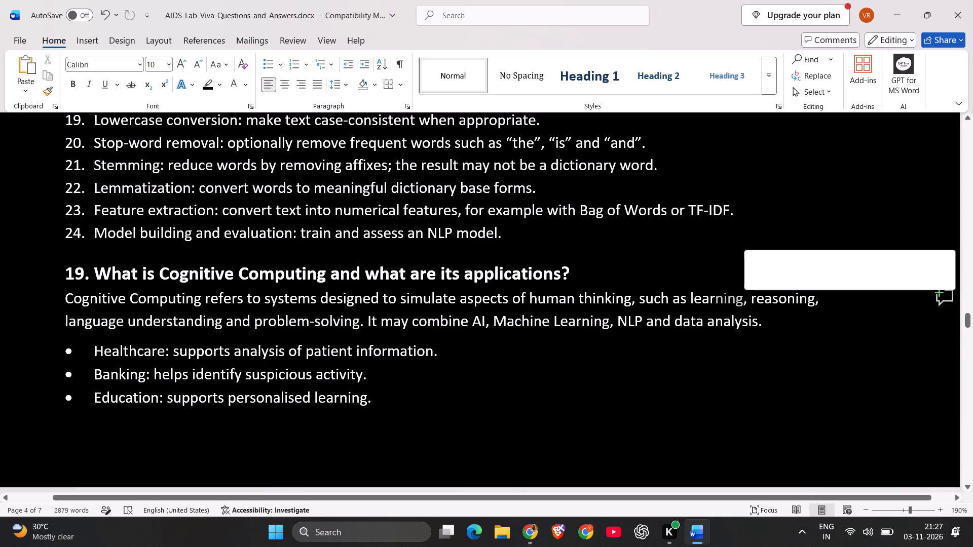
drag(765, 298, 776, 299)
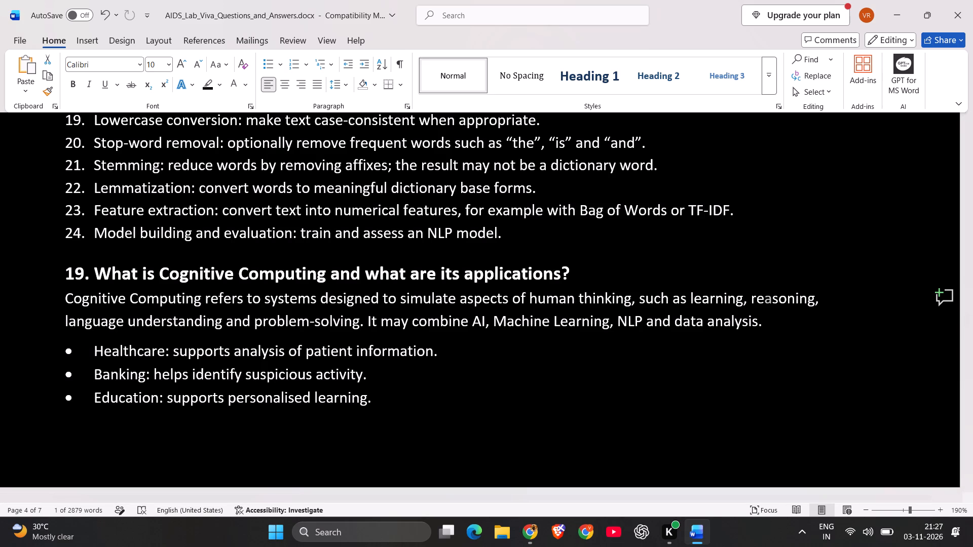
scroll(154, 336, down, 1)
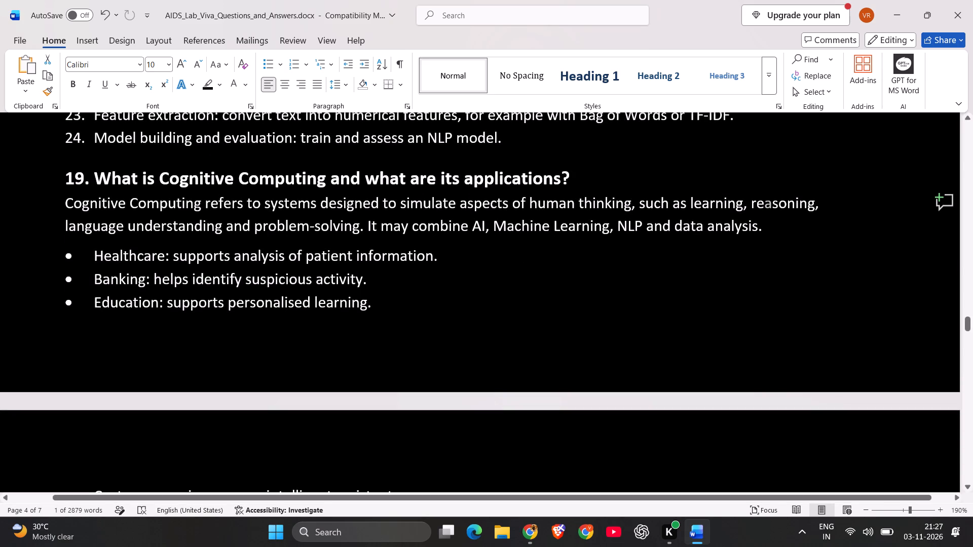
click(145, 259)
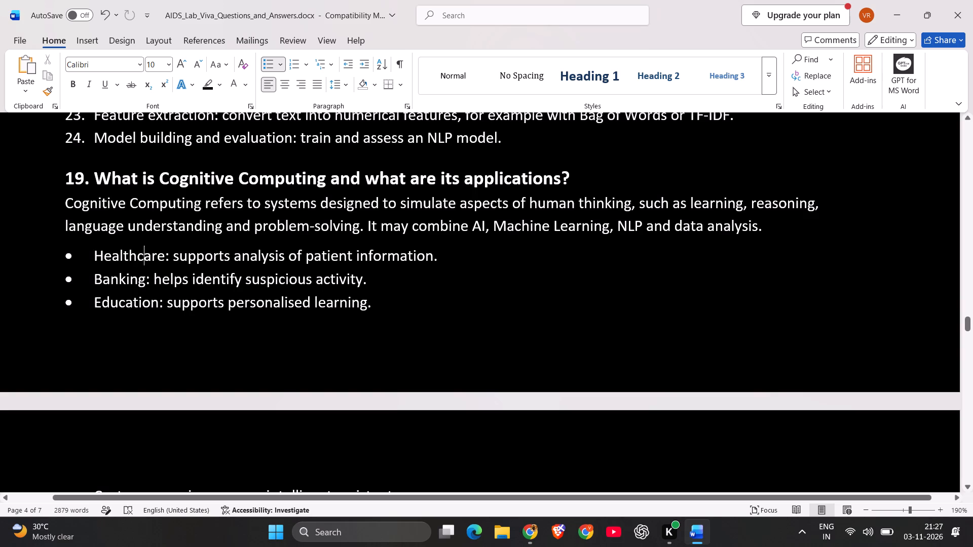
scroll(245, 312, down, 2)
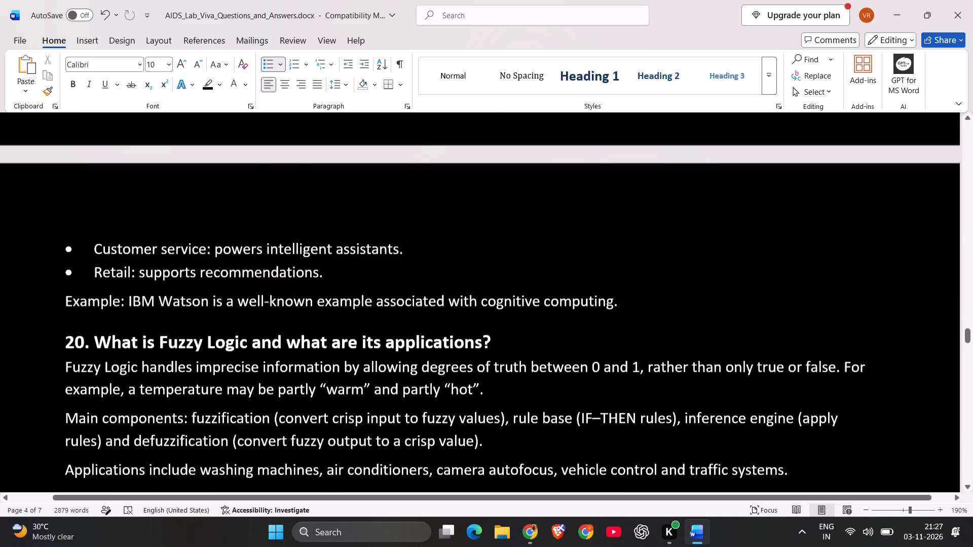
scroll(245, 312, down, 1)
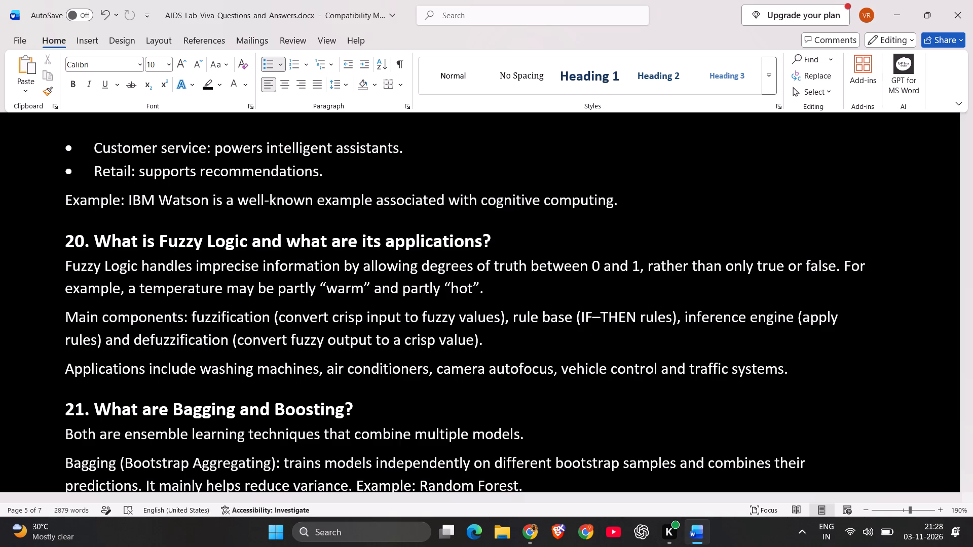
scroll(259, 256, down, 1)
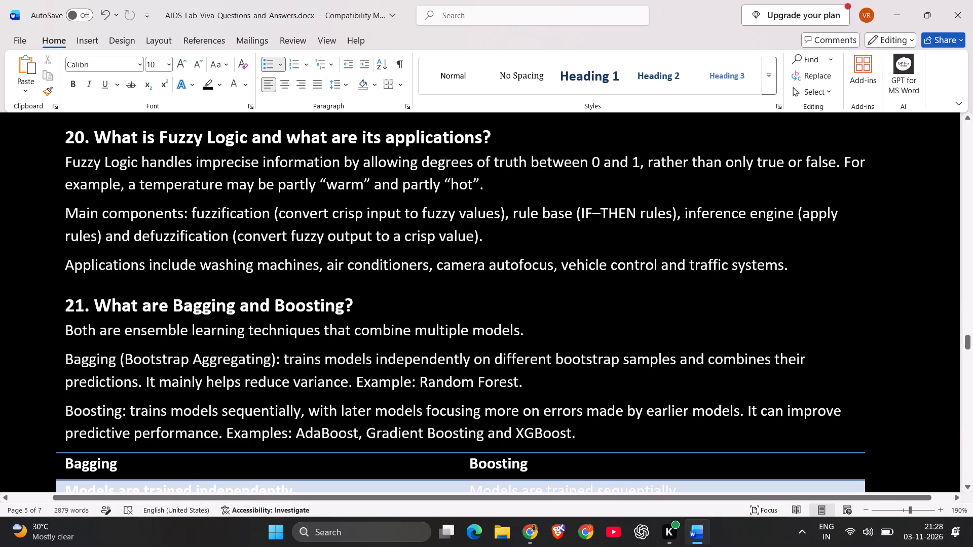
drag(284, 188, 533, 204)
click(533, 204)
scroll(533, 204, down, 1)
scroll(320, 280, down, 1)
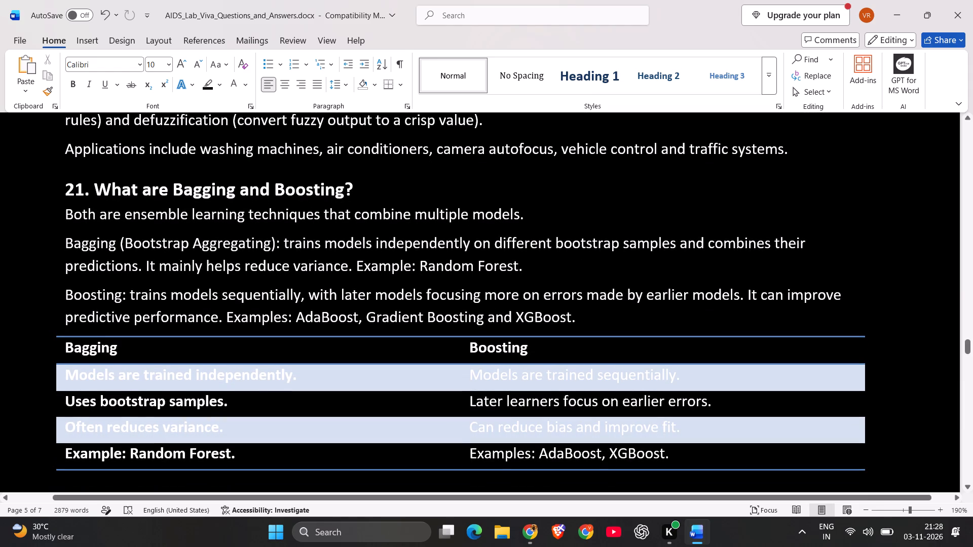
drag(128, 215, 418, 216)
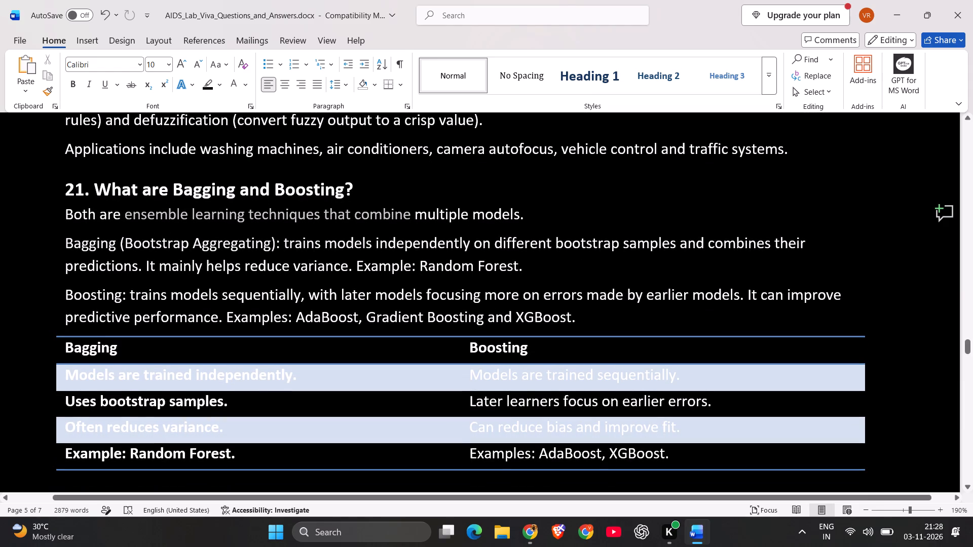
drag(418, 216, 470, 215)
click(470, 215)
Apply black text highlighting to both cells of the "Models are trained independently" row in the question 21 Bagging and Boosting table.
scroll(423, 260, down, 1)
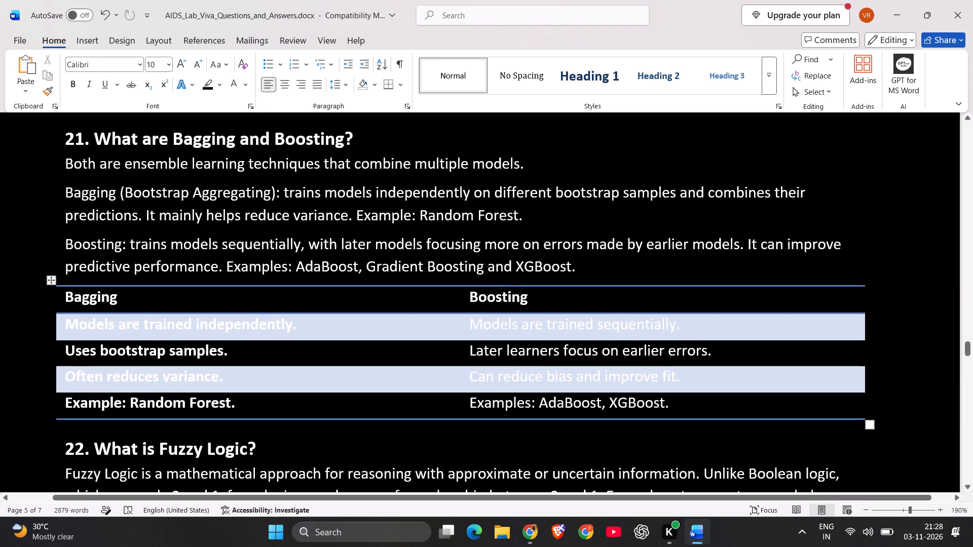
drag(61, 322, 259, 326)
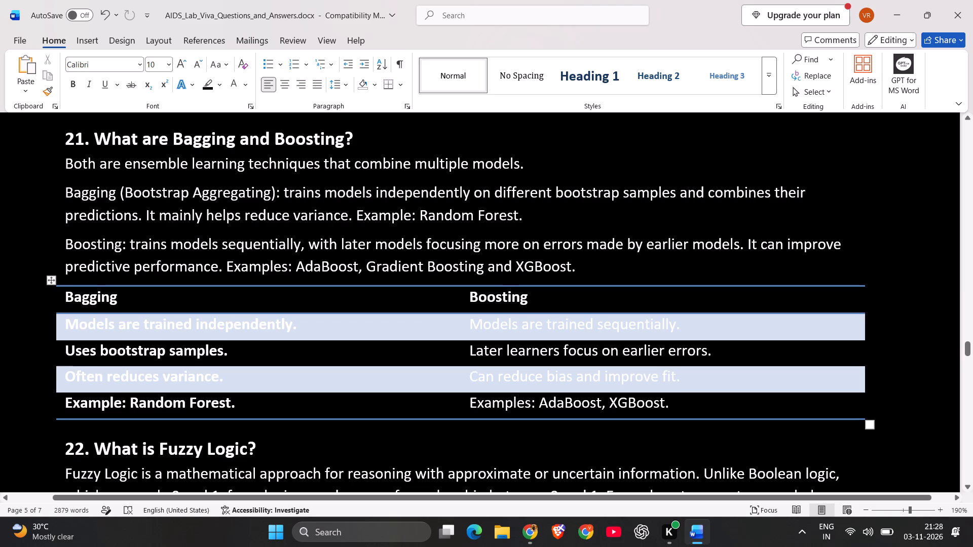
drag(259, 326, 261, 326)
click(316, 365)
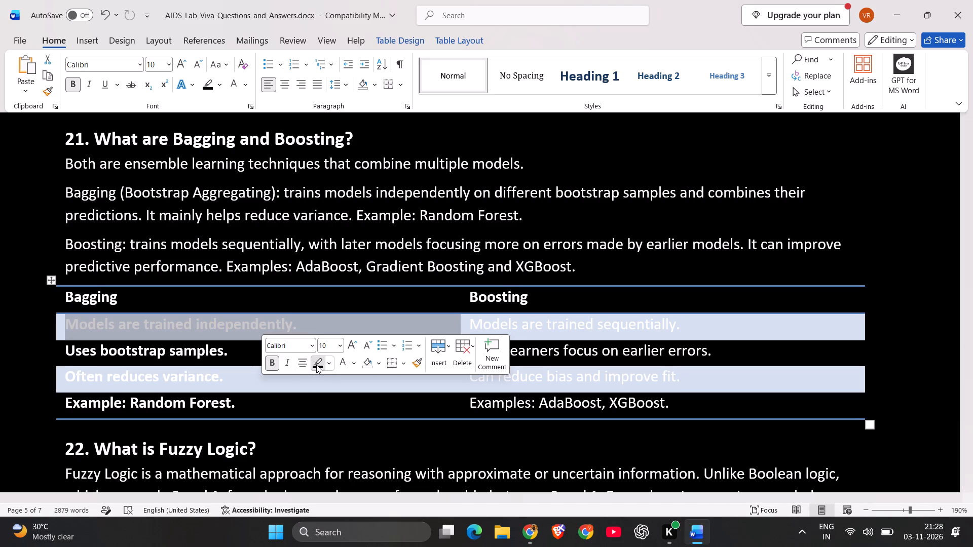
click(38, 343)
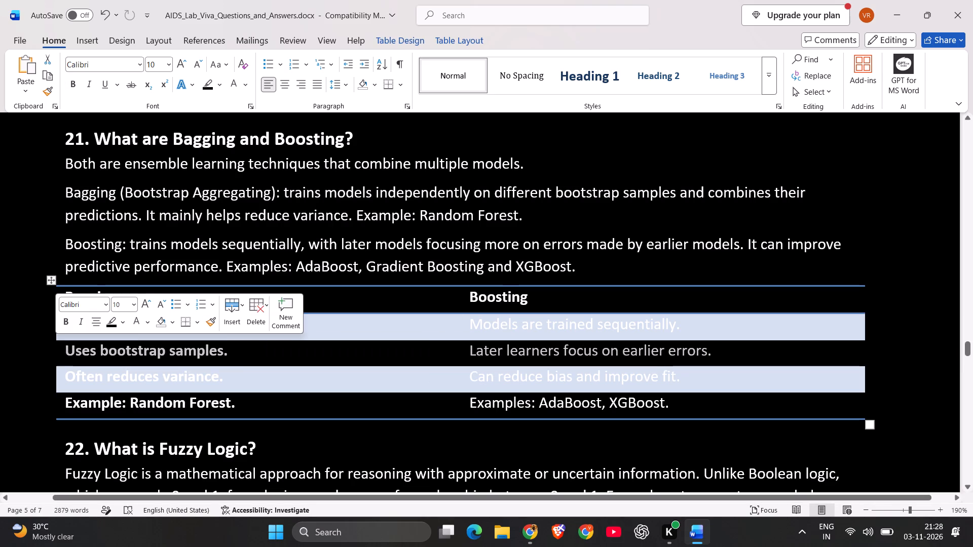
click(30, 412)
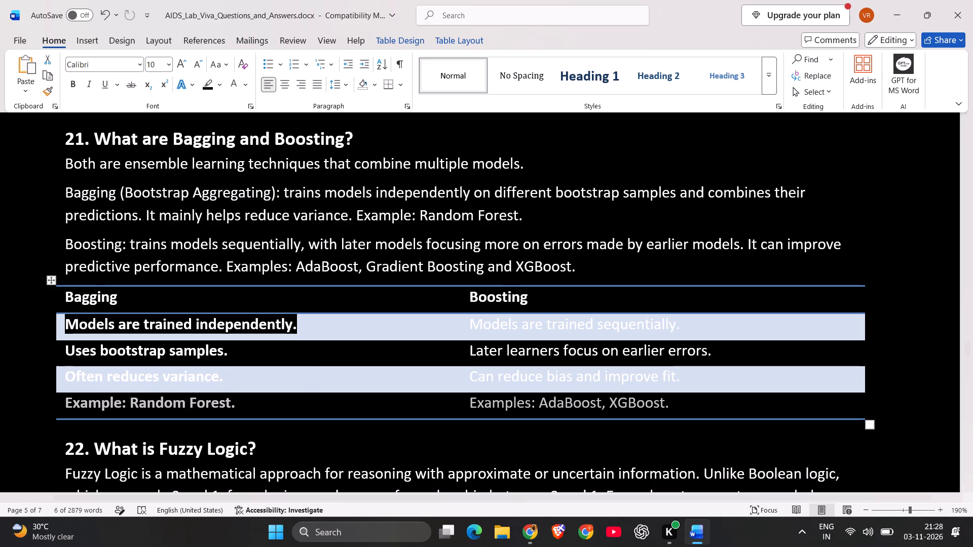
click(189, 265)
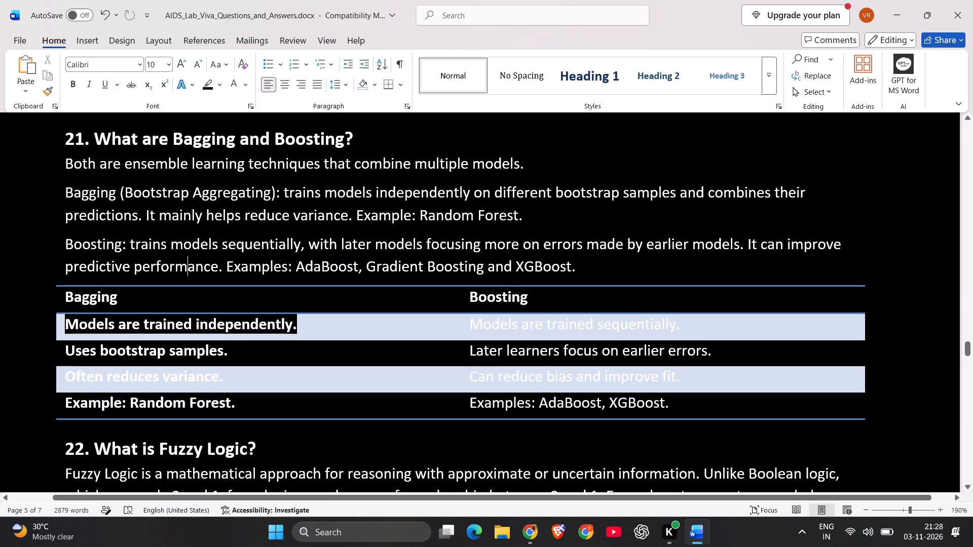
drag(467, 322, 635, 319)
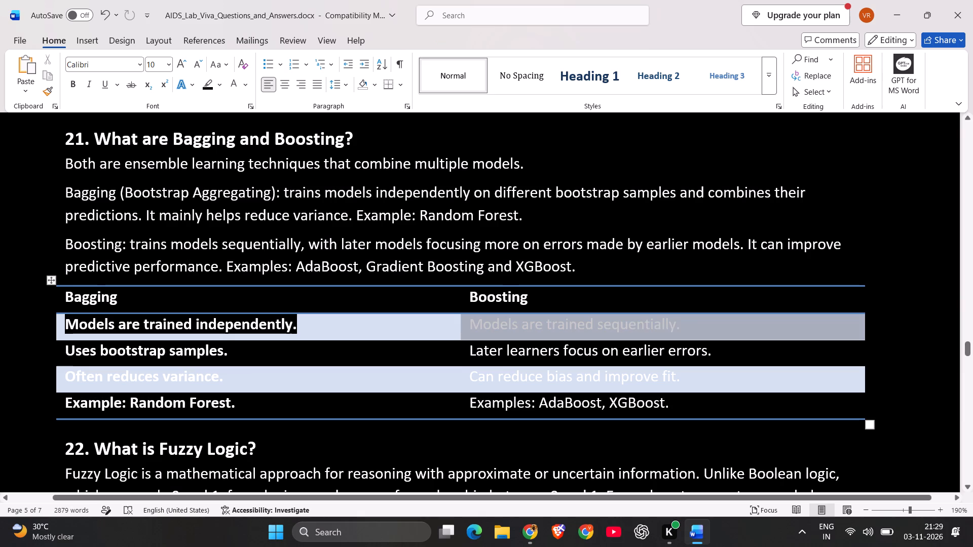
drag(635, 319, 639, 319)
click(695, 356)
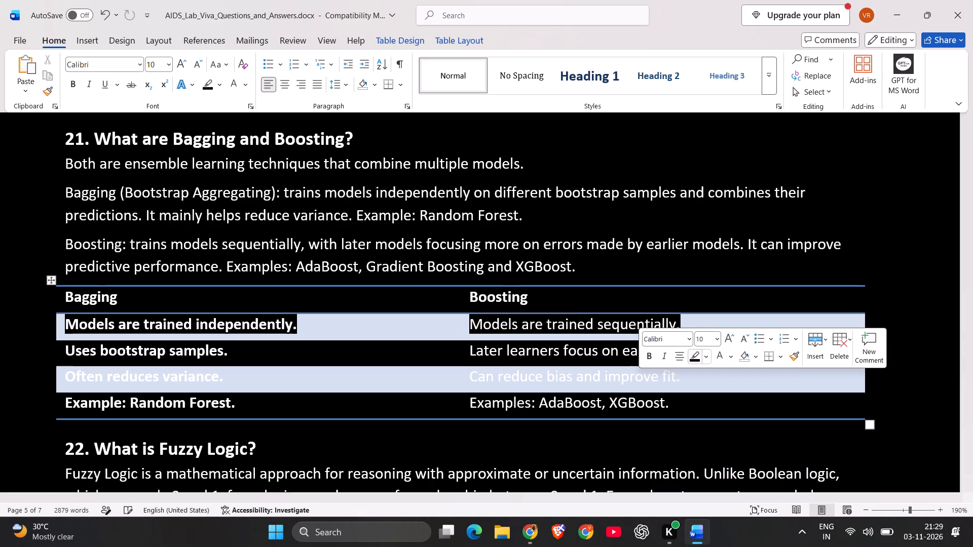
click(403, 332)
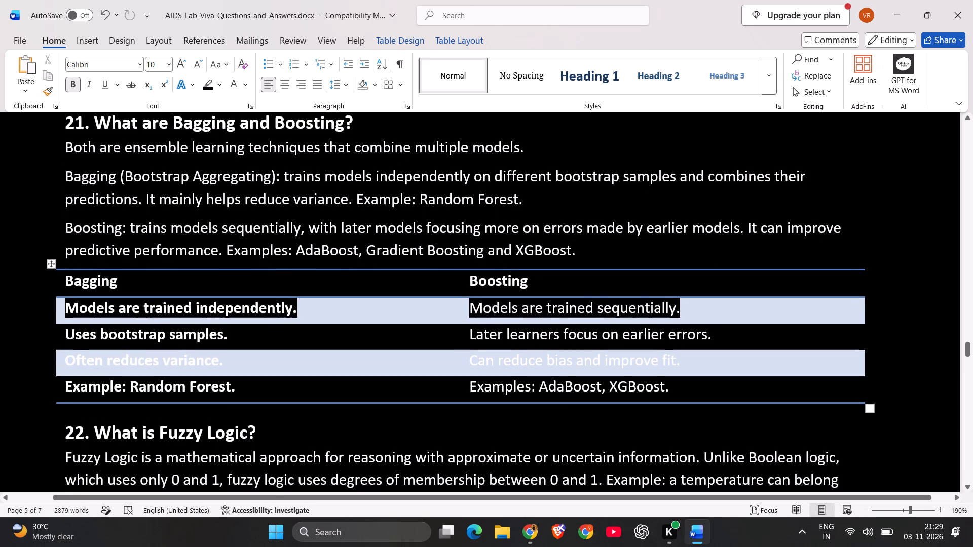
Apply black text highlighting to both cells of the "Often reduces variance" row in the question 21 table.
click(370, 329)
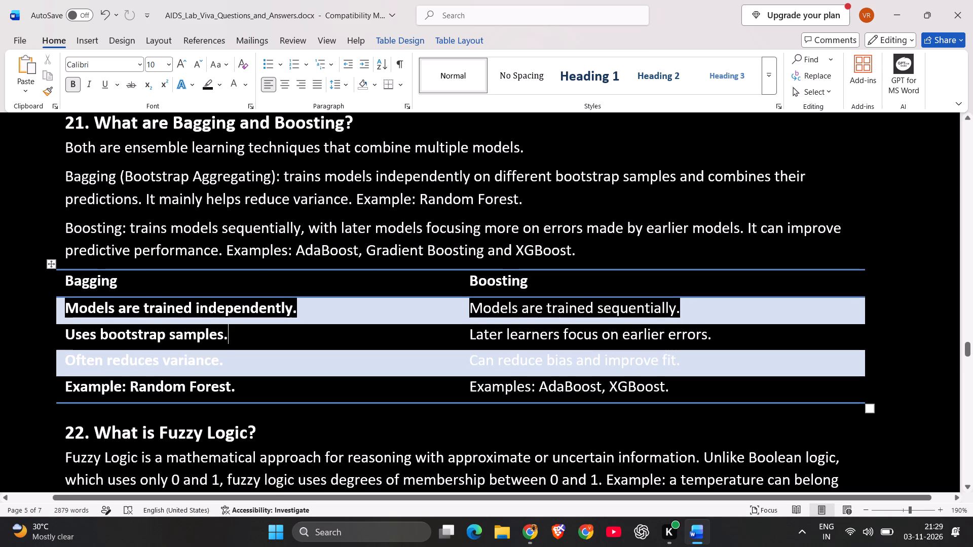
drag(67, 360, 249, 353)
click(301, 334)
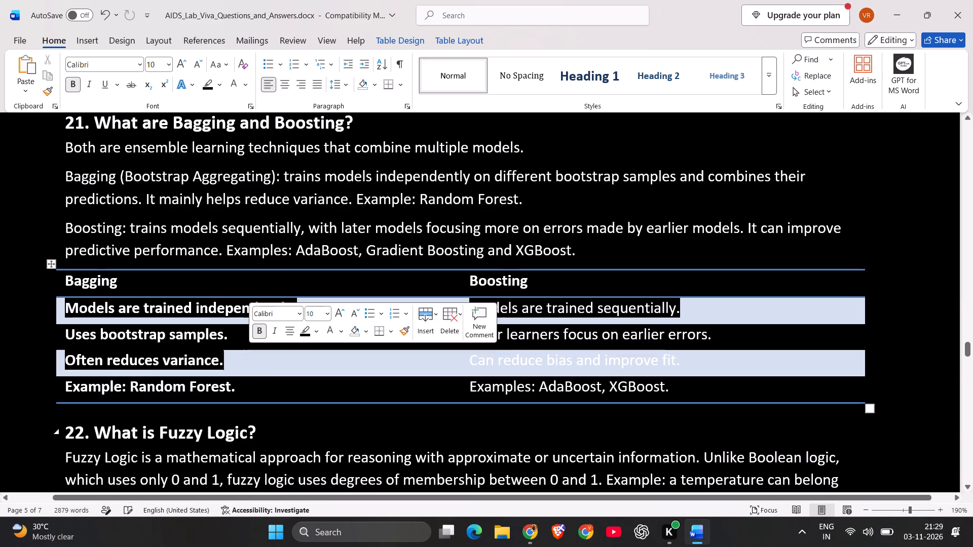
click(324, 405)
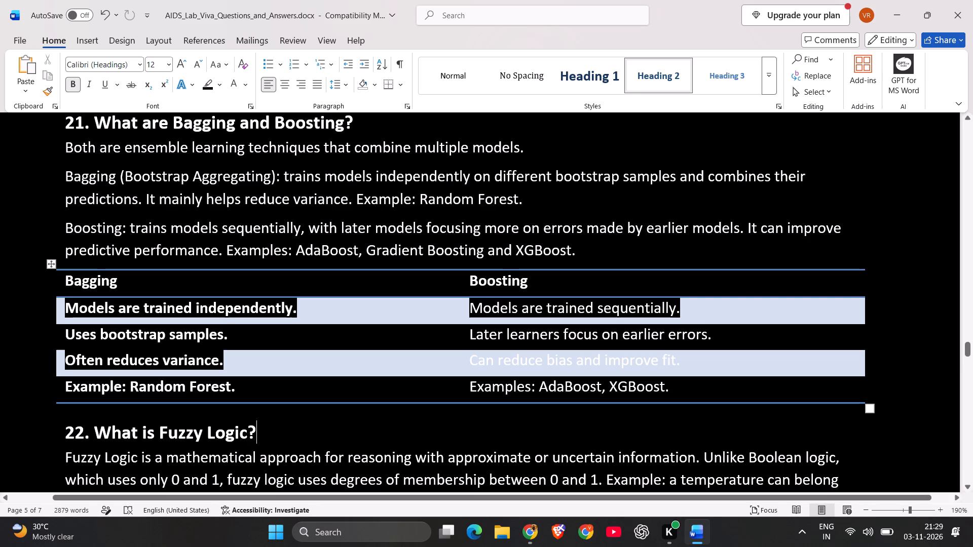
drag(624, 227, 729, 232)
click(729, 232)
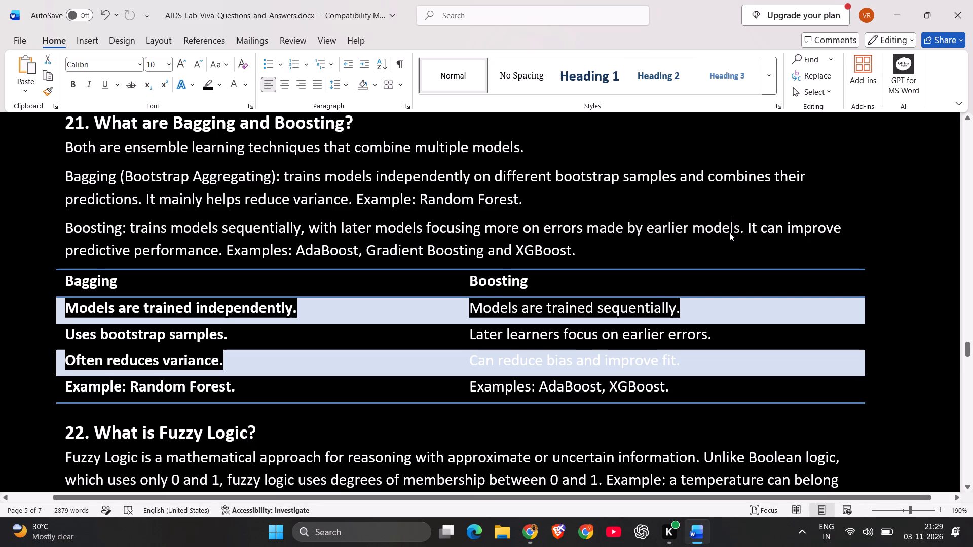
drag(202, 231, 317, 235)
click(317, 235)
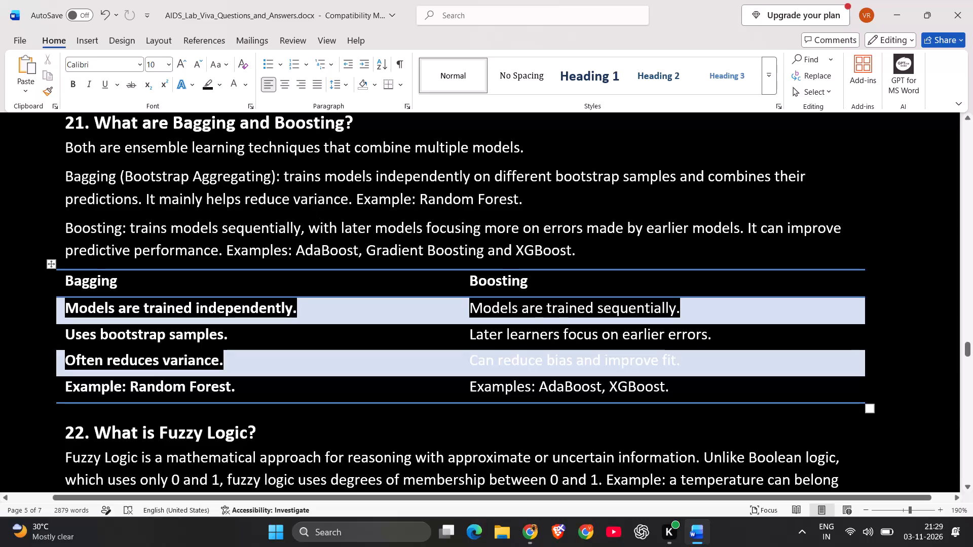
drag(467, 365, 672, 370)
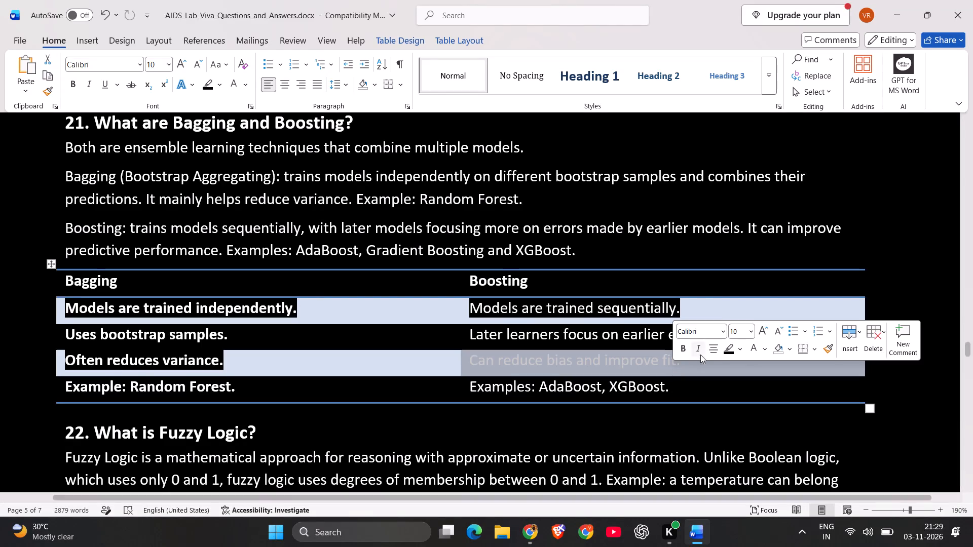
click(723, 351)
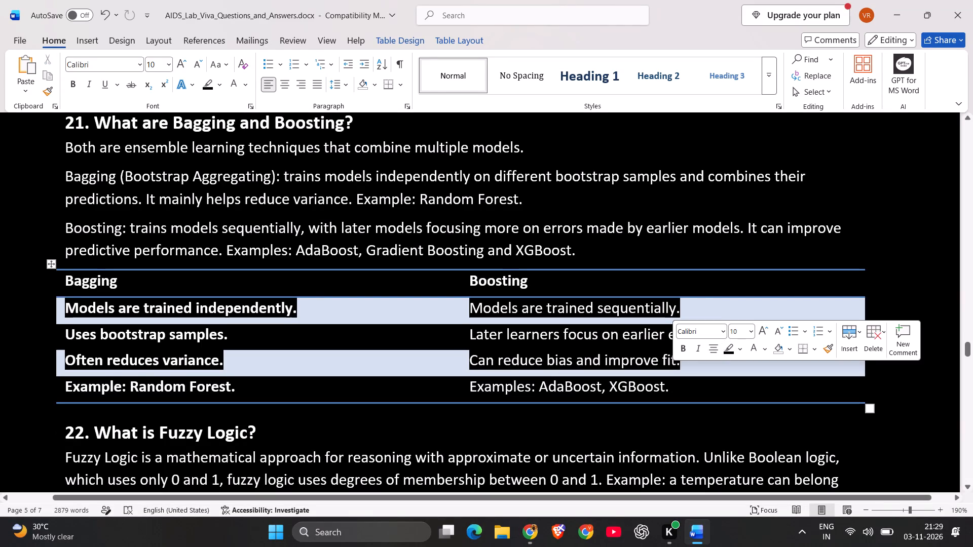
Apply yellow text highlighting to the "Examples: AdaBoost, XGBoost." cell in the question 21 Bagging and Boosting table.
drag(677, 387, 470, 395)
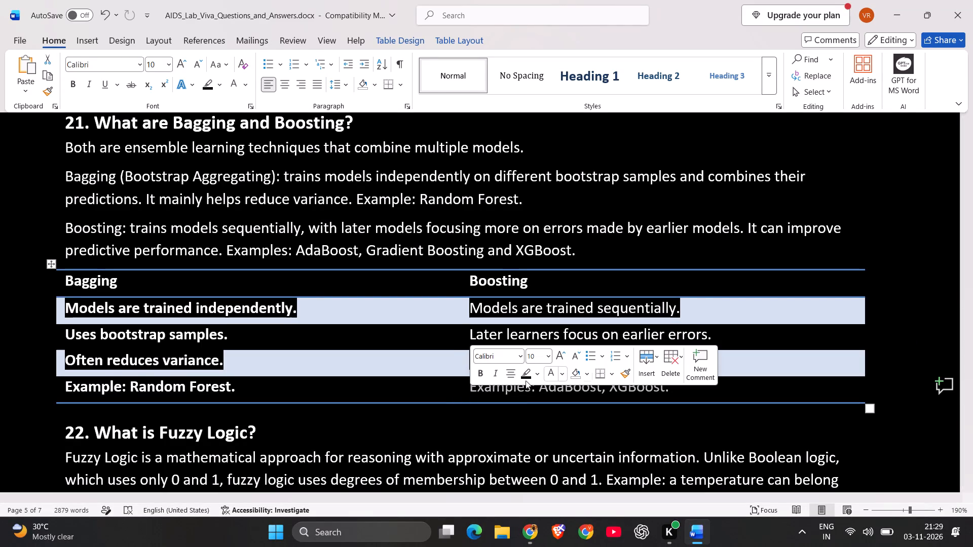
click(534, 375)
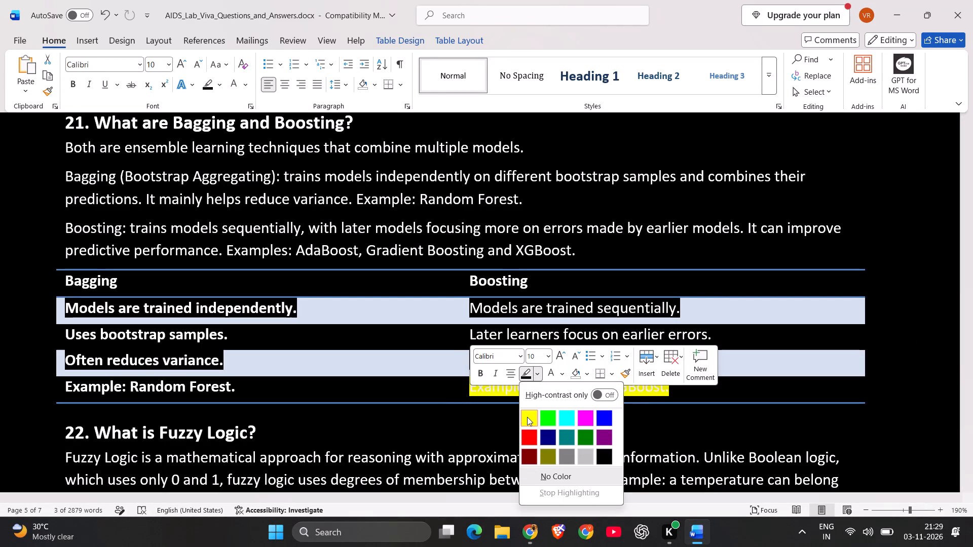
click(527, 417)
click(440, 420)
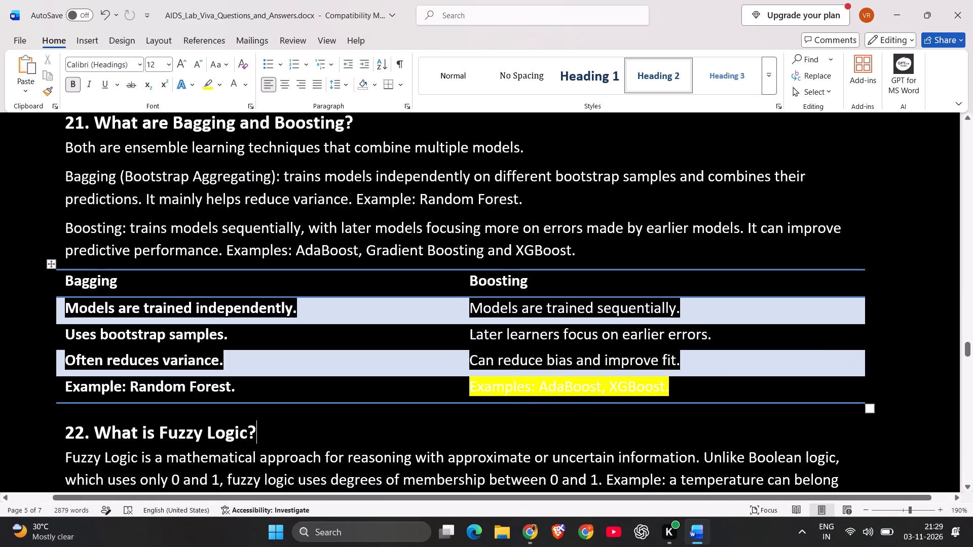
Apply black text highlighting to "Examples: AdaBoost, XGBoost" in the Boosting column of the question 21 table.
drag(471, 387, 643, 398)
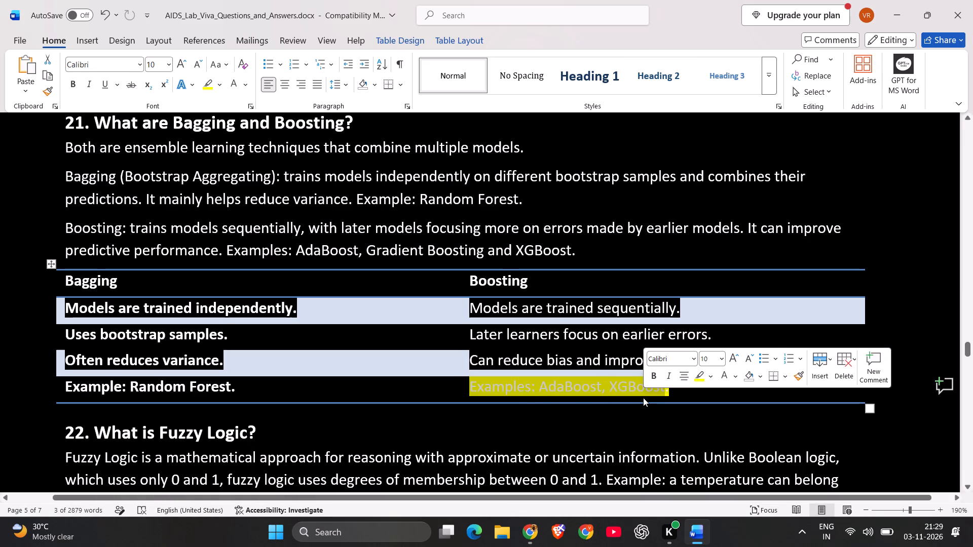
click(710, 377)
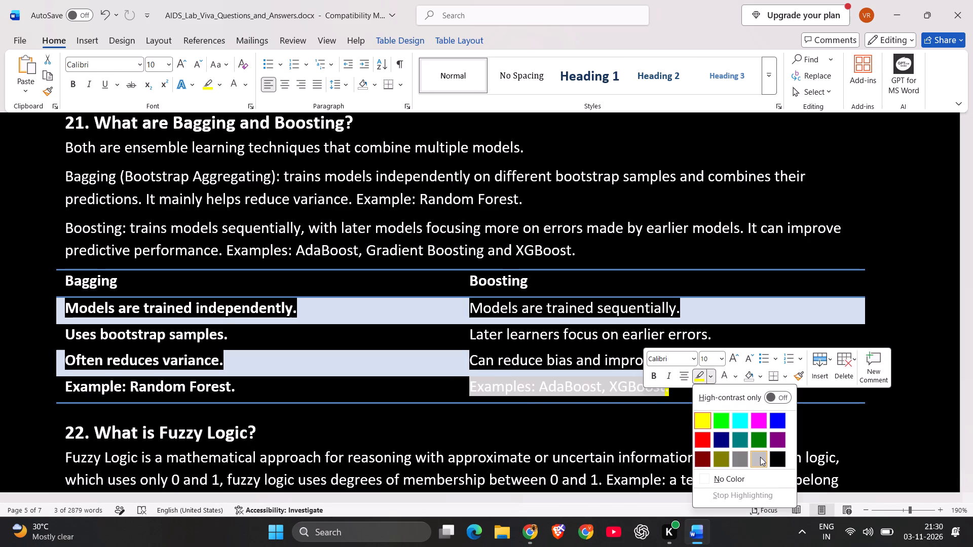
click(776, 460)
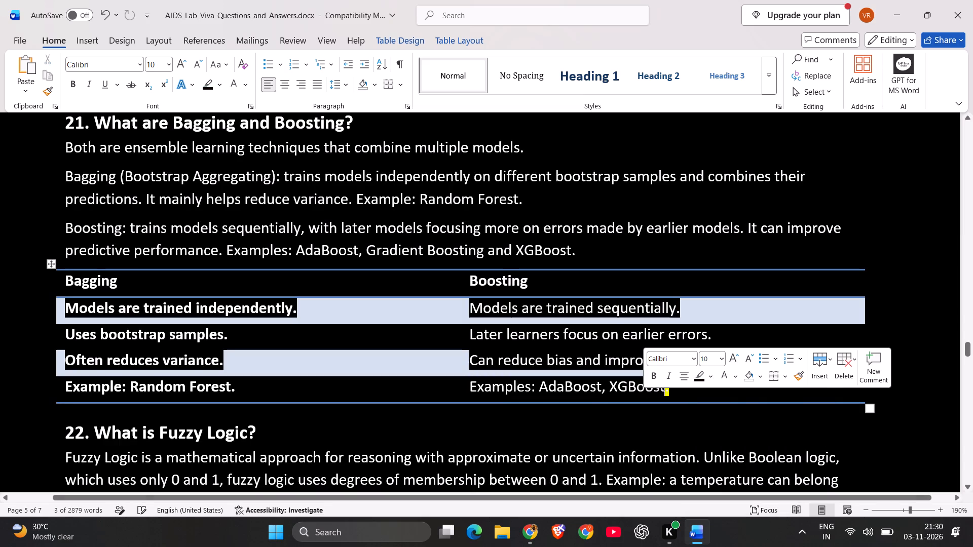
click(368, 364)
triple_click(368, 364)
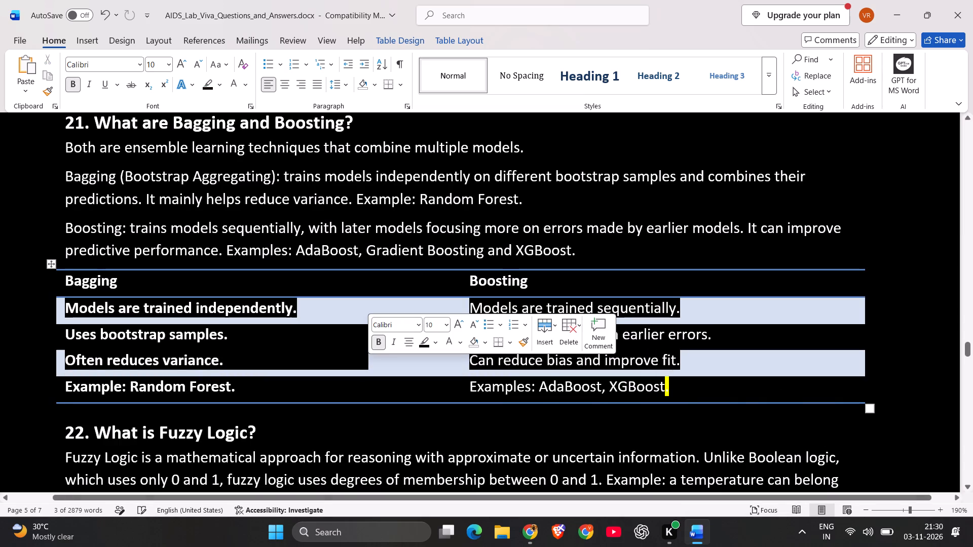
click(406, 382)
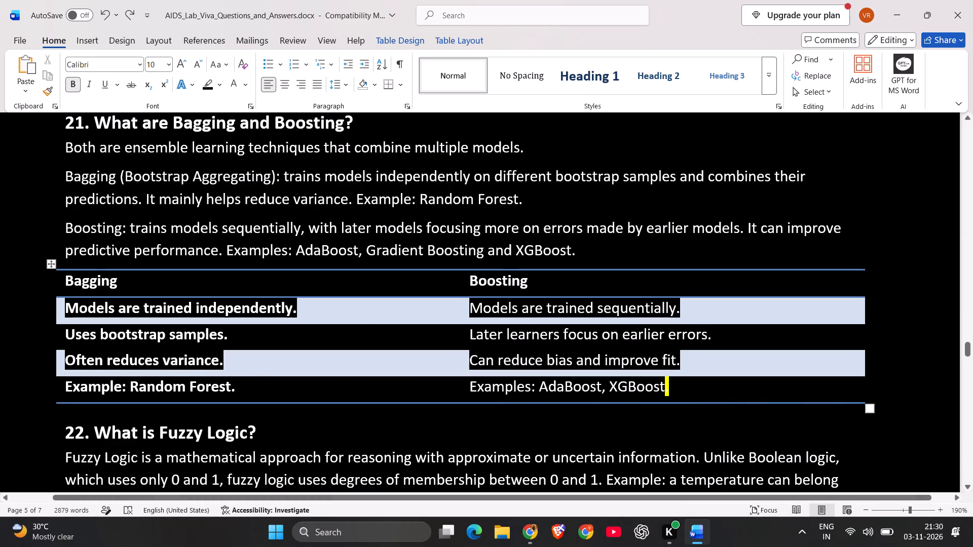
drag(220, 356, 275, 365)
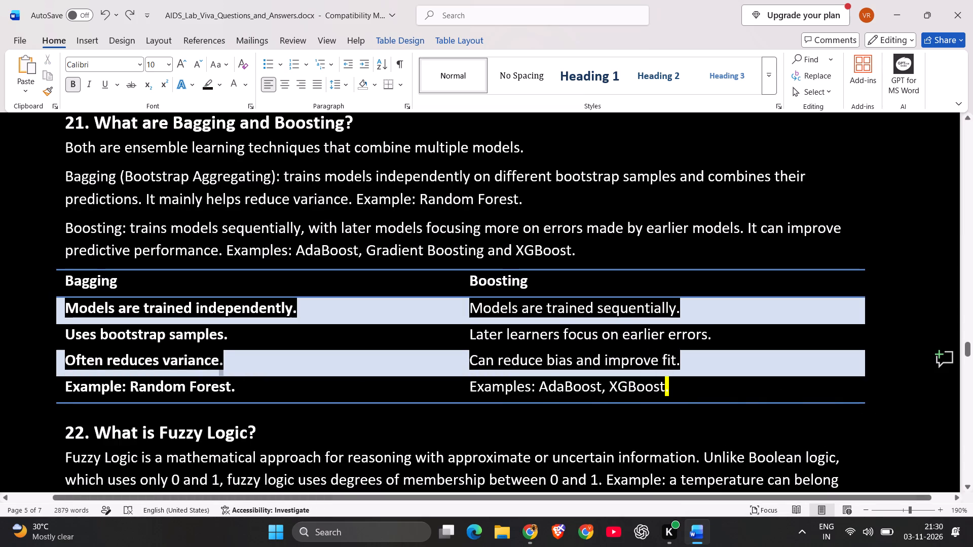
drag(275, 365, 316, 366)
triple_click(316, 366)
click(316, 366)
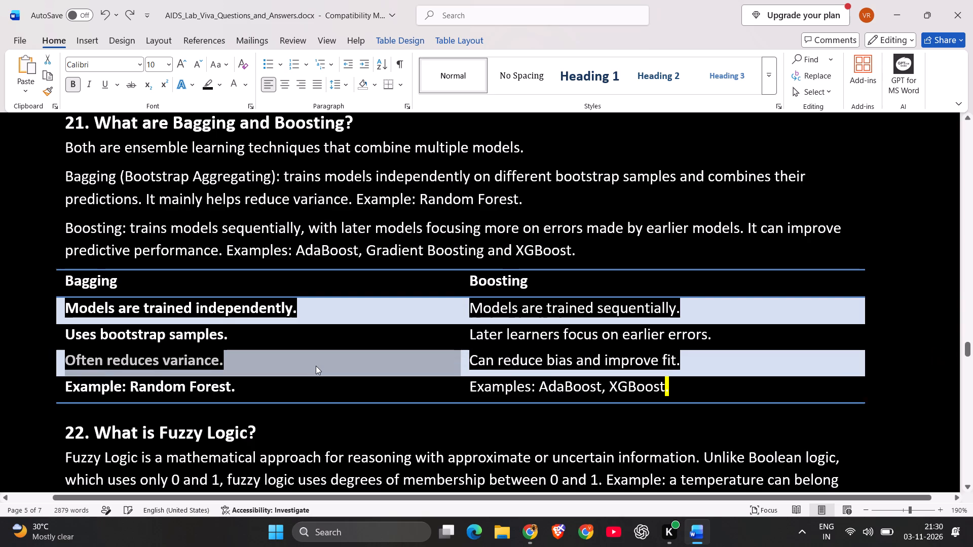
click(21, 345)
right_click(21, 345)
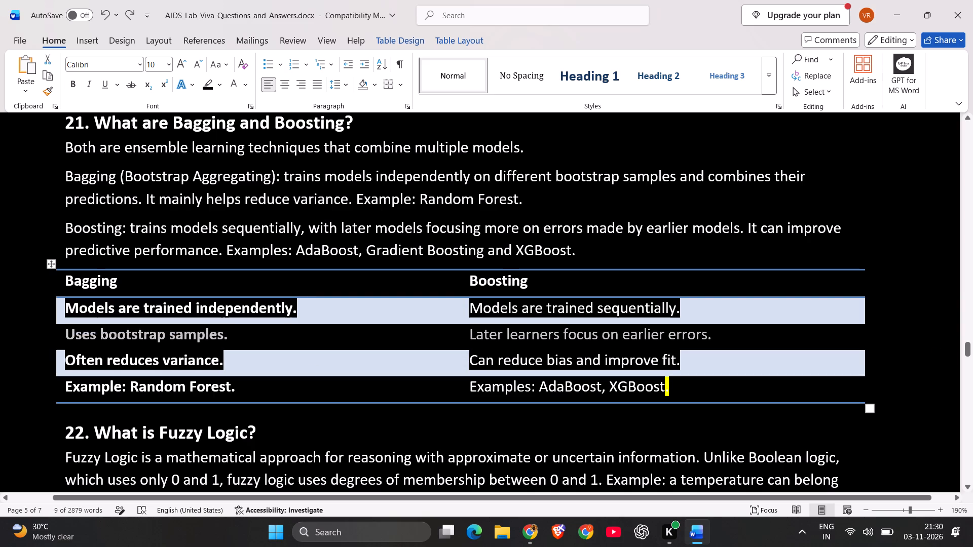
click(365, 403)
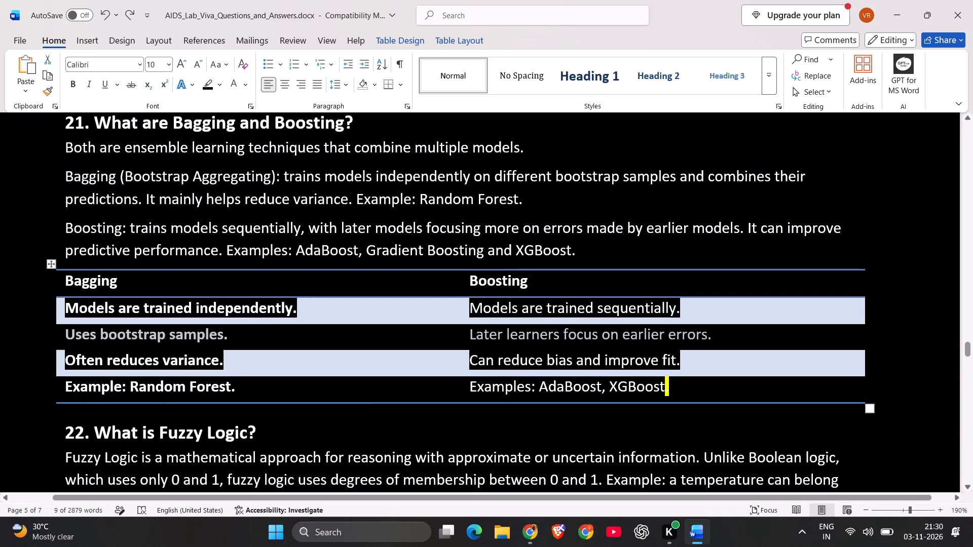
Delete the question mark at the end of the question 22 Fuzzy Logic heading.
click(361, 406)
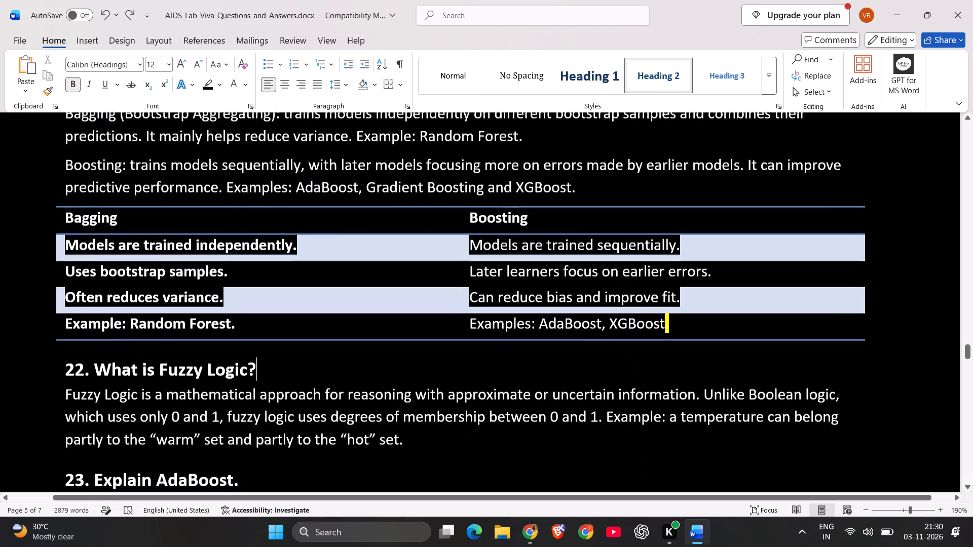
scroll(268, 409, down, 1)
key(BackSpace)
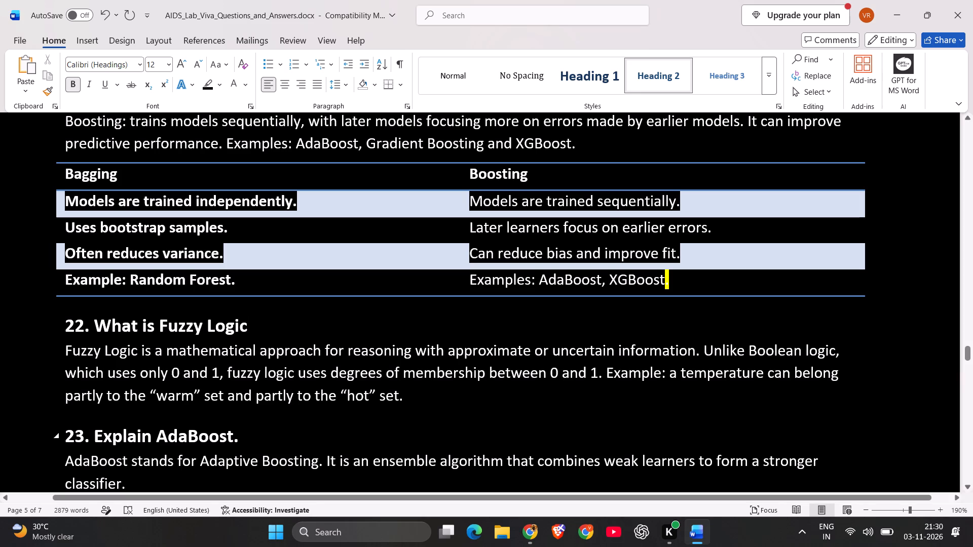
Read through the question 23 AdaBoost answer, including its training steps and applications.
scroll(155, 415, down, 1)
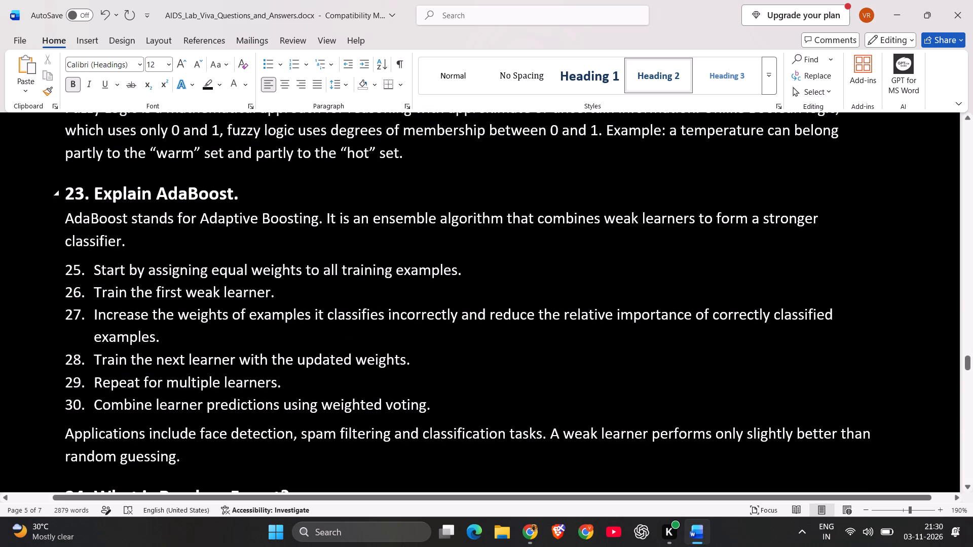
drag(100, 185, 201, 206)
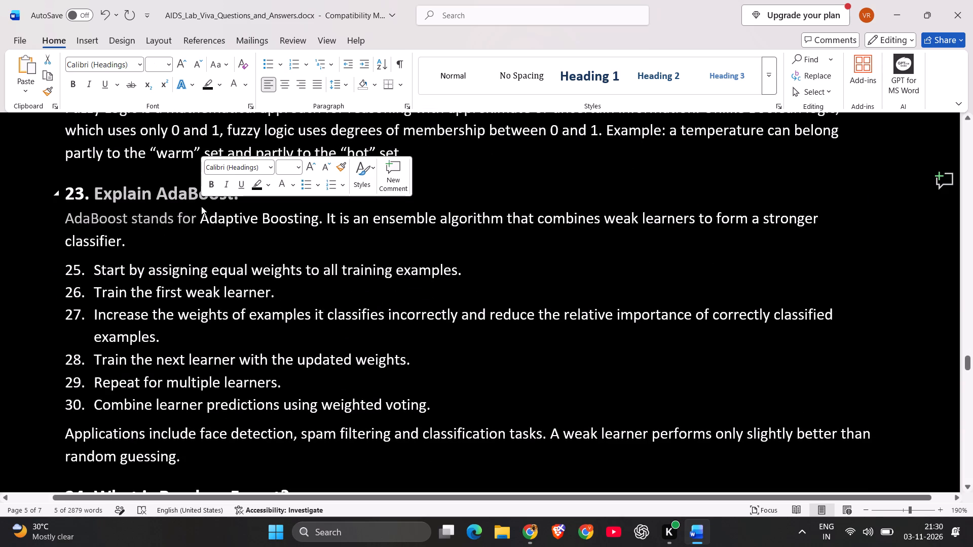
click(123, 271)
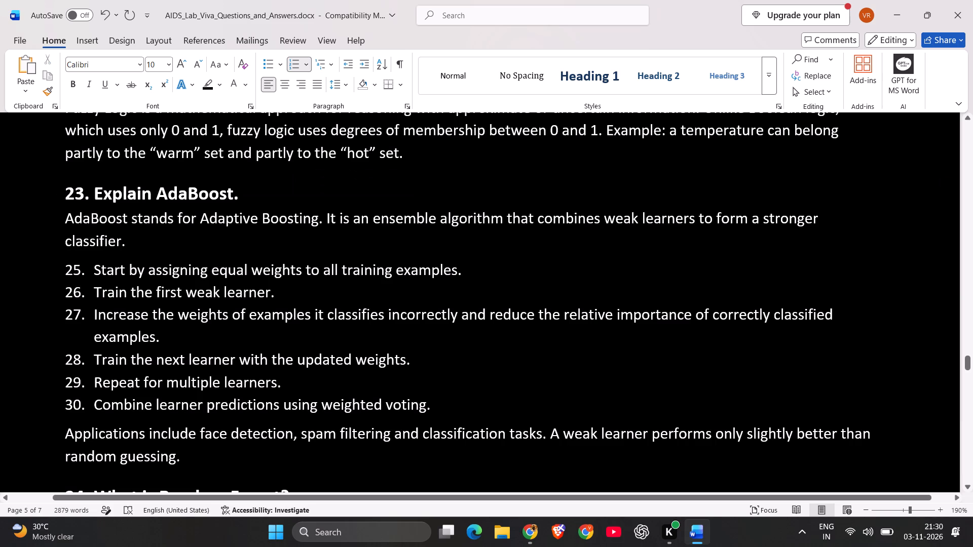
scroll(183, 255, down, 2)
scroll(183, 255, up, 1)
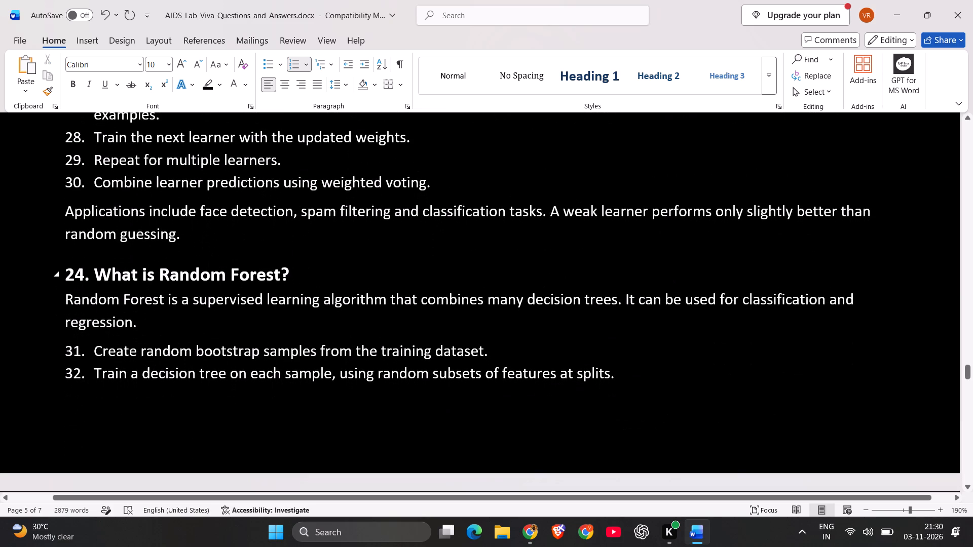
scroll(183, 255, up, 1)
scroll(222, 296, up, 1)
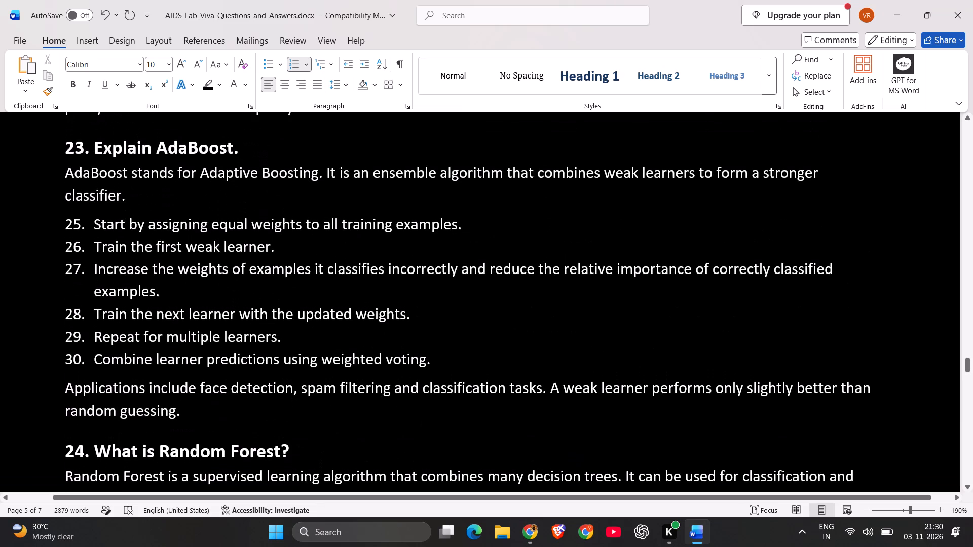
Read the question 24 Random Forest definition and its steps on bootstrap samples and decision tree training.
scroll(222, 296, down, 1)
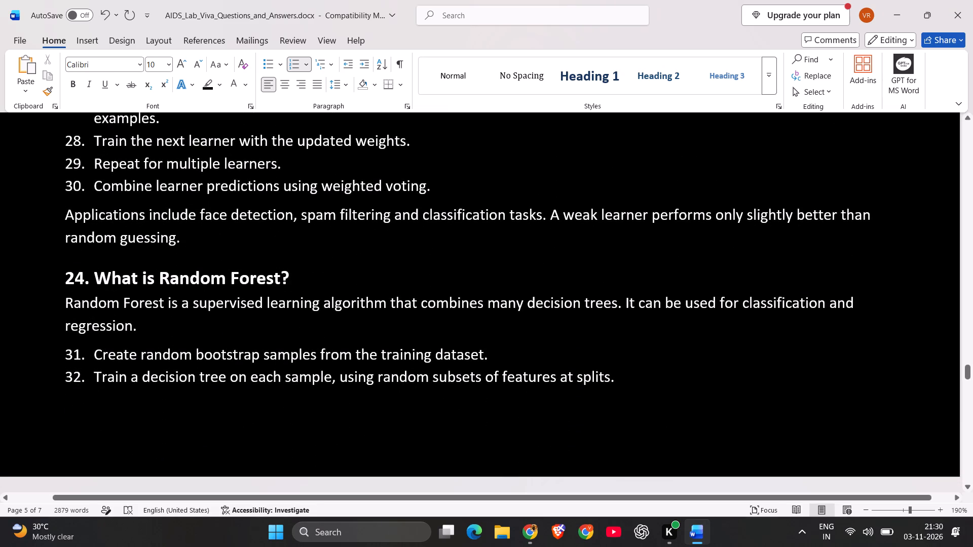
drag(95, 349, 475, 363)
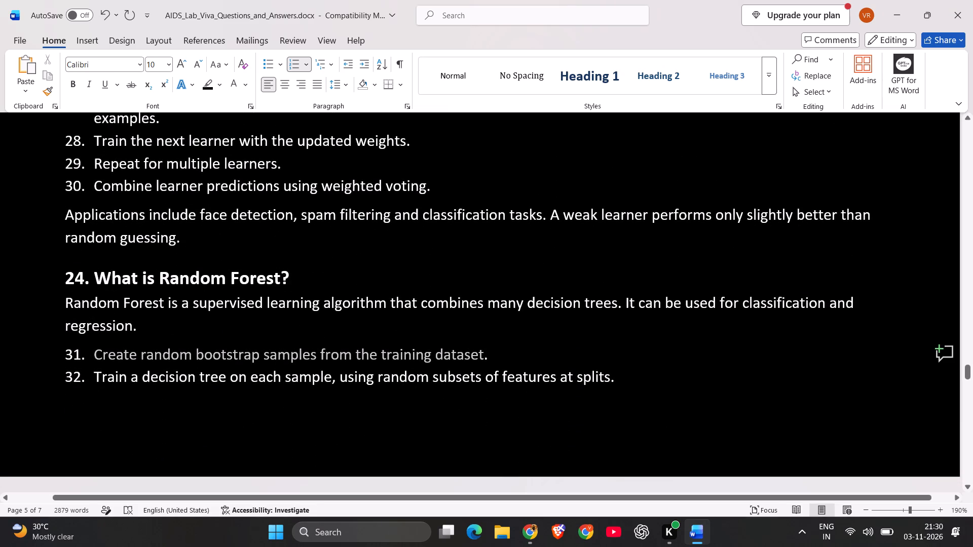
drag(475, 363, 486, 363)
click(486, 363)
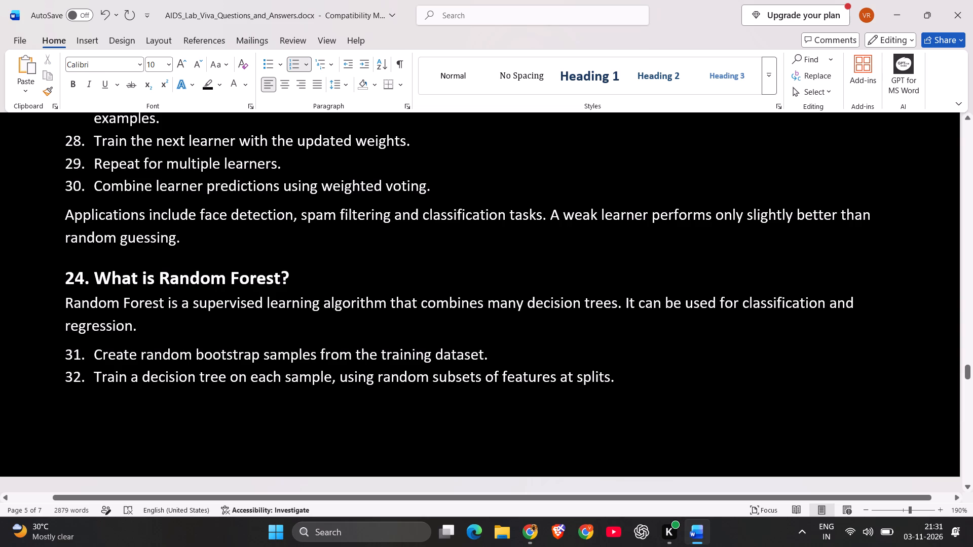
scroll(368, 369, down, 1)
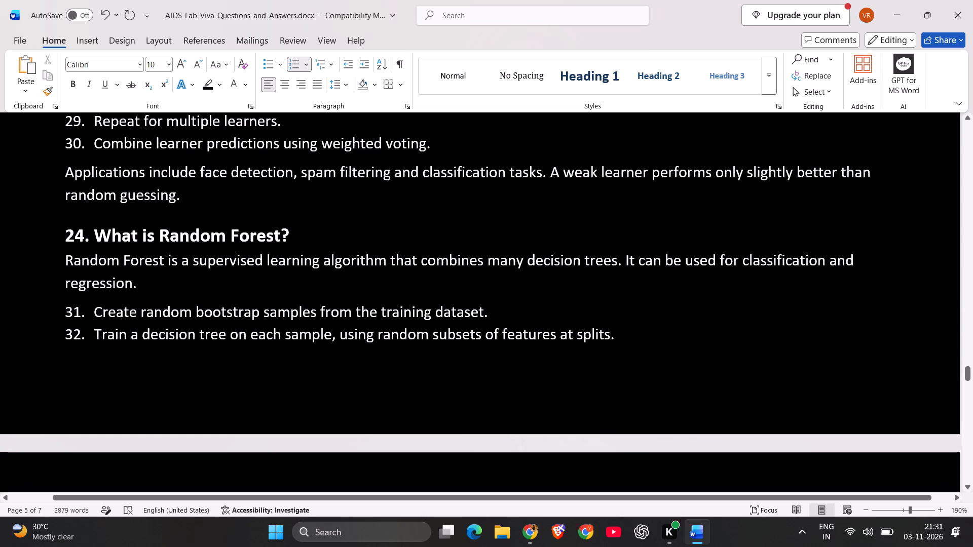
drag(94, 329, 357, 343)
click(357, 343)
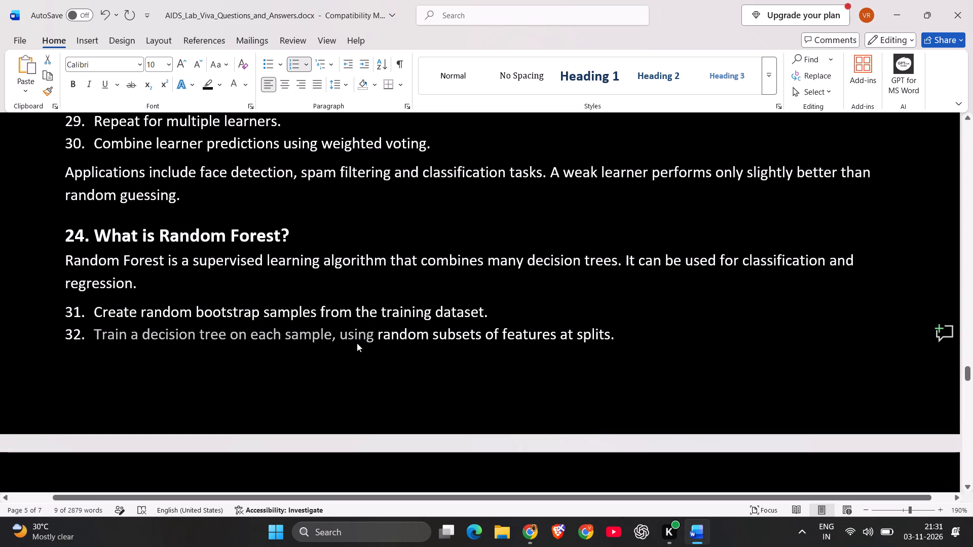
drag(357, 343, 616, 336)
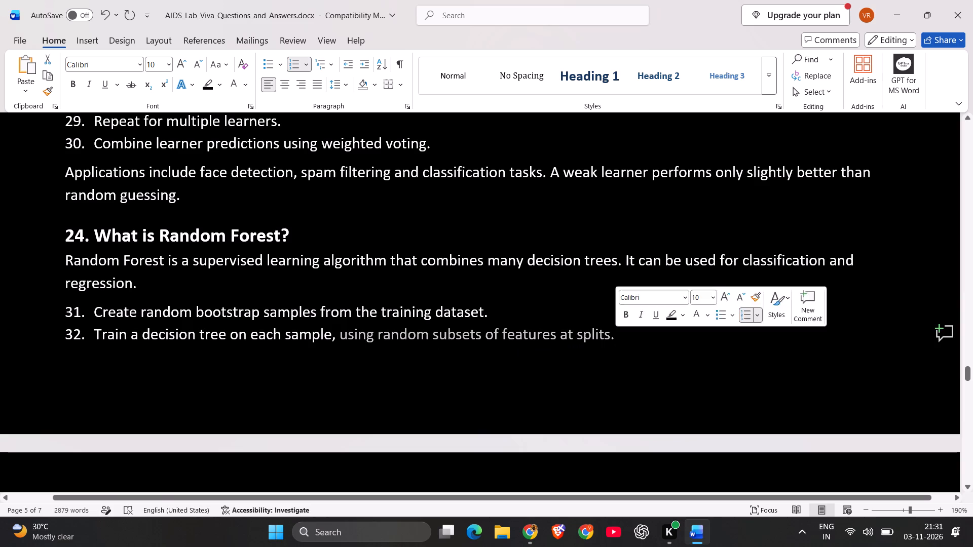
click(616, 336)
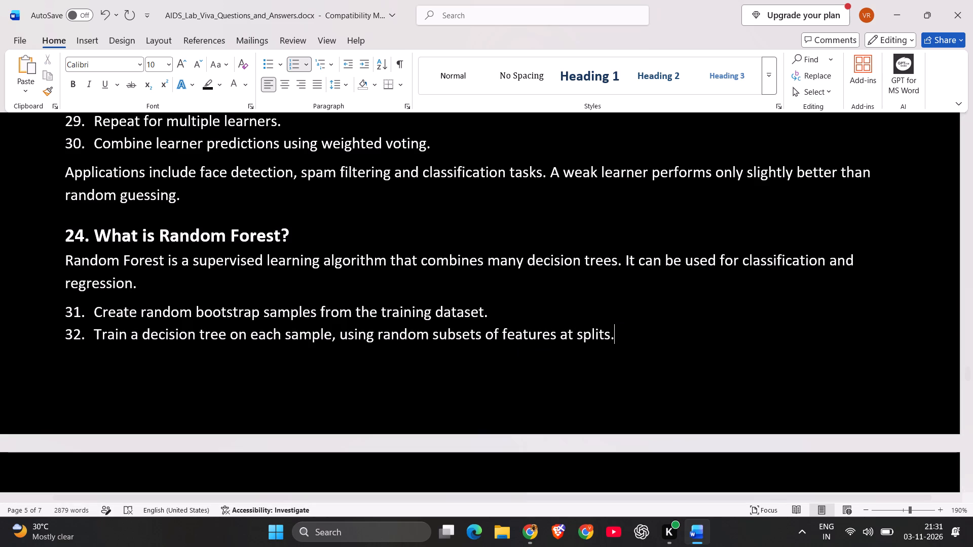
Read the rest of the Random Forest answer and the answers to questions 25 to 27 on ensemble methods, lemmatization and stemming.
scroll(616, 336, down, 1)
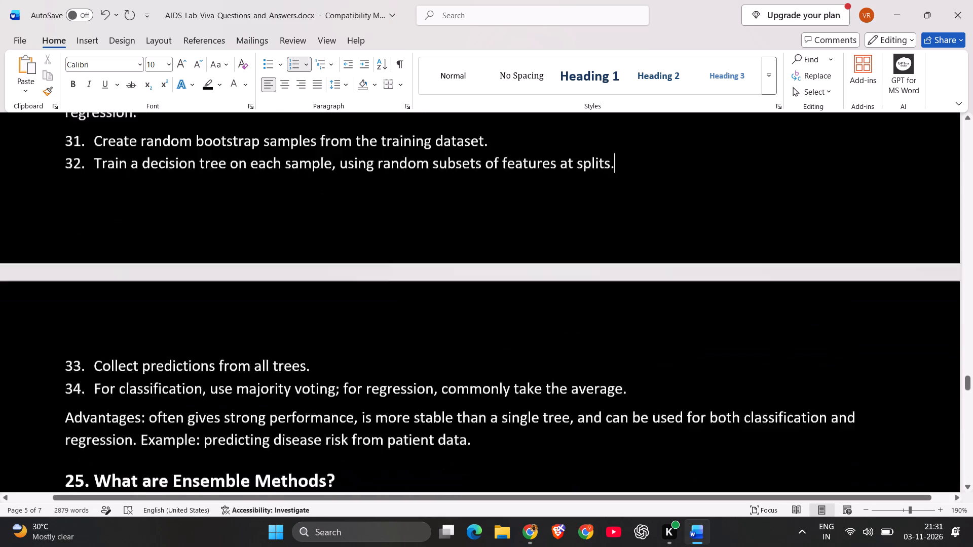
scroll(616, 336, down, 1)
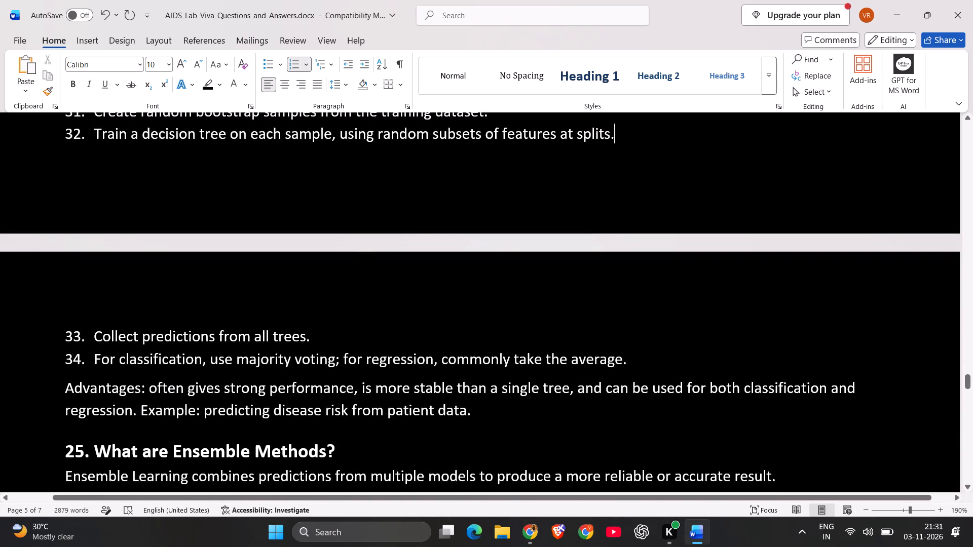
scroll(616, 336, down, 3)
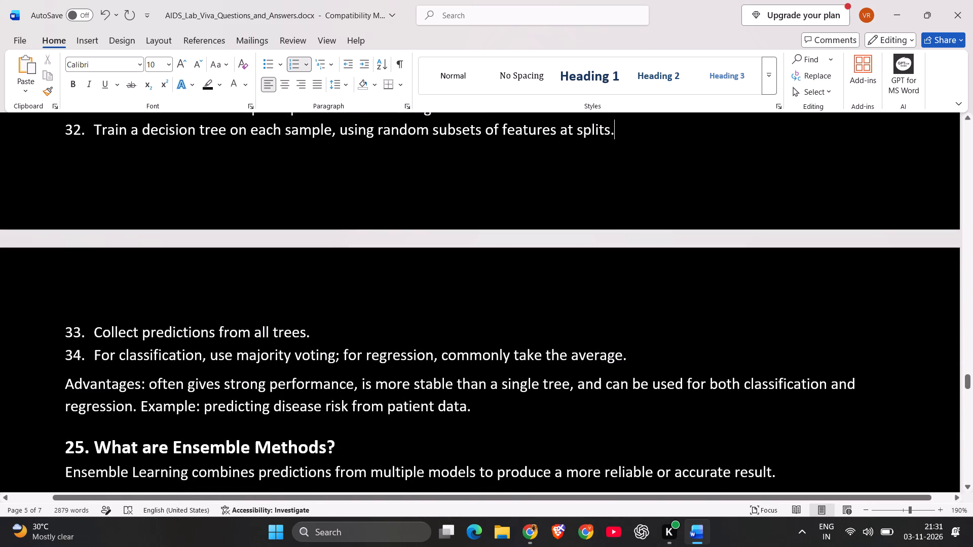
scroll(616, 336, down, 2)
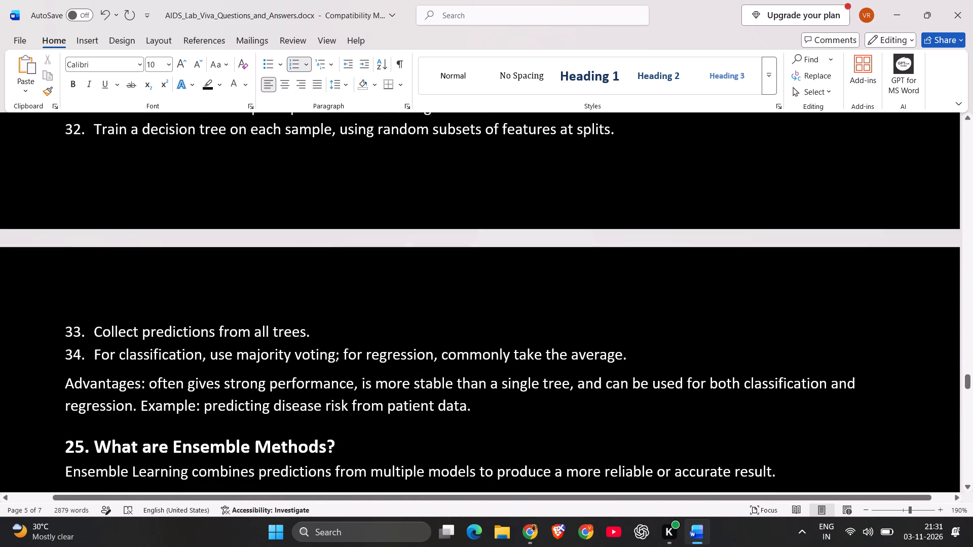
scroll(616, 336, down, 2)
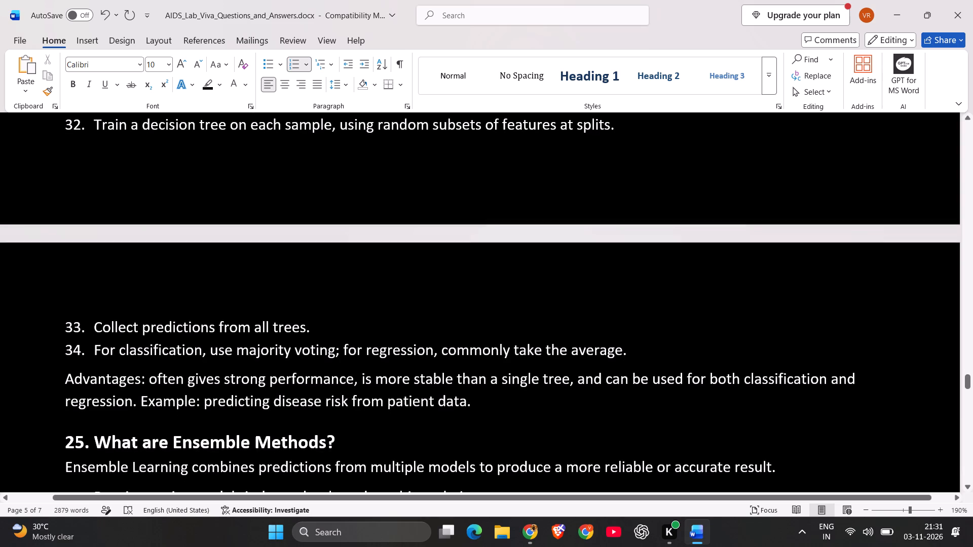
scroll(616, 336, down, 2)
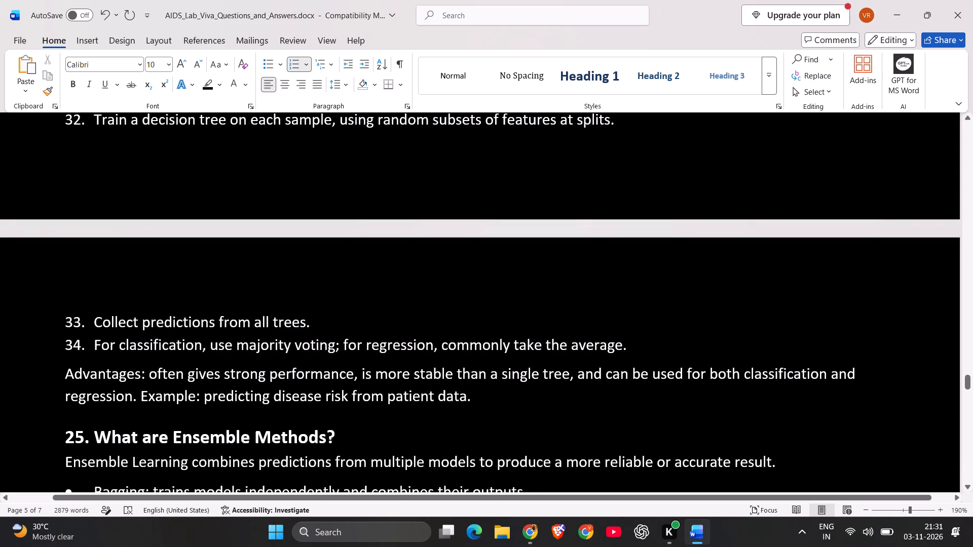
scroll(616, 336, down, 1)
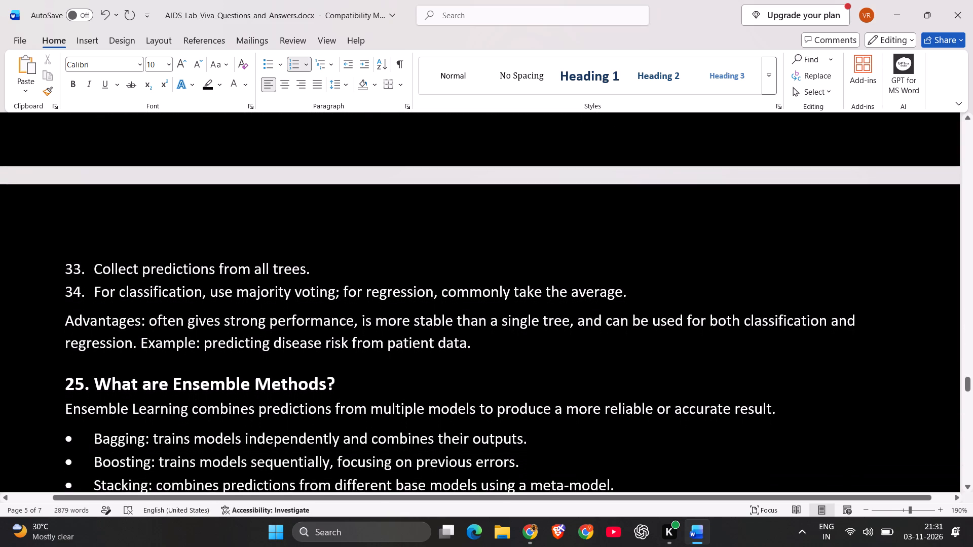
scroll(616, 336, down, 1)
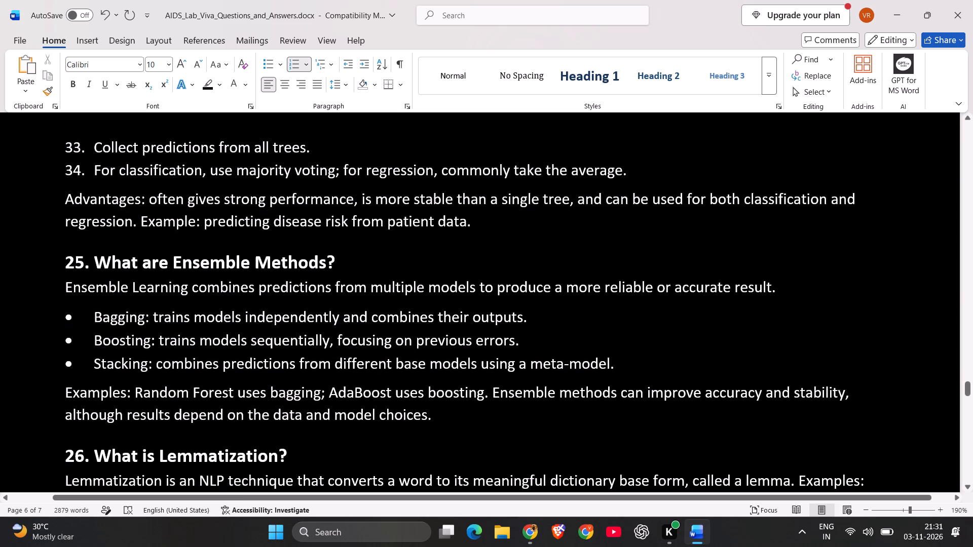
scroll(616, 336, down, 1)
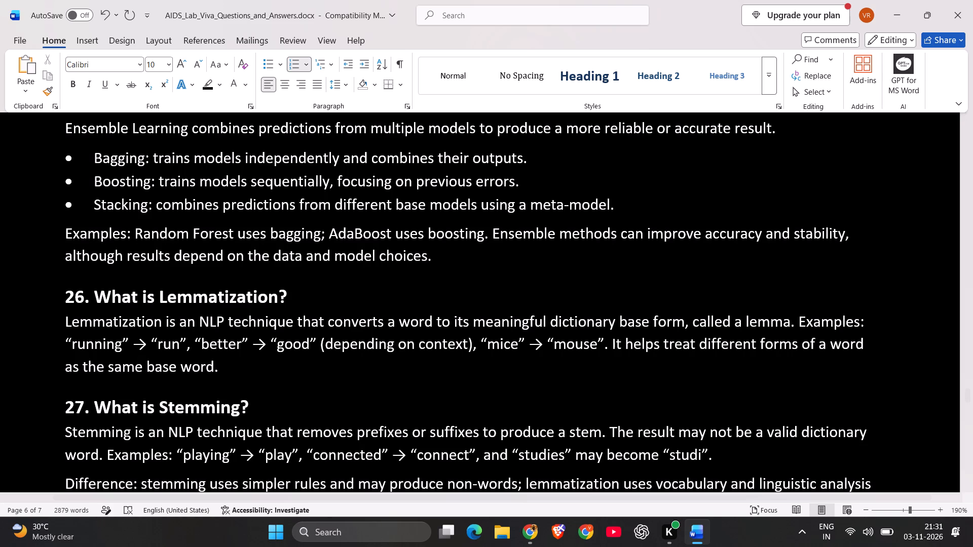
Shorten the question 26 Lemmatization definition by deleting "meaningful dictionary" and ", called a lemma".
scroll(616, 336, down, 1)
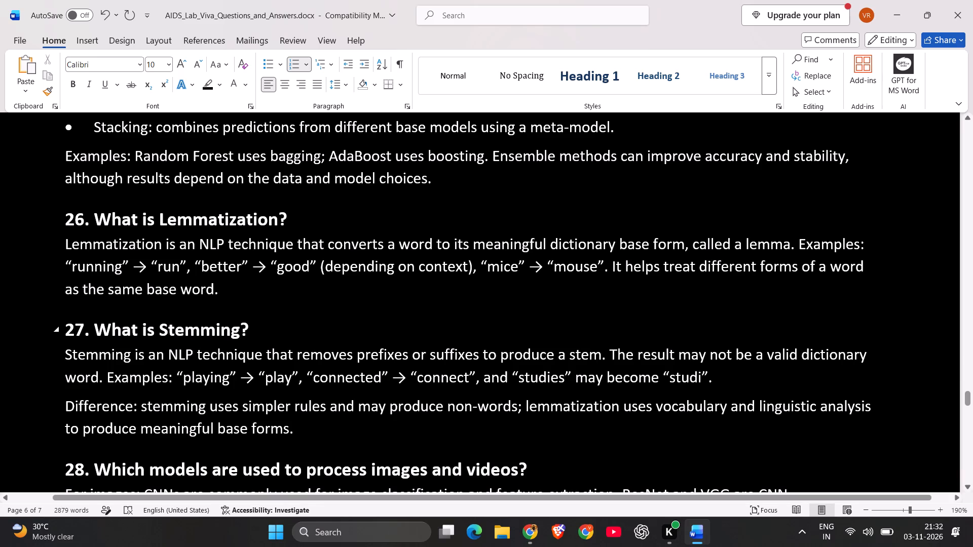
drag(475, 247, 610, 246)
key(BackSpace)
key(Right)
key(BackSpace)
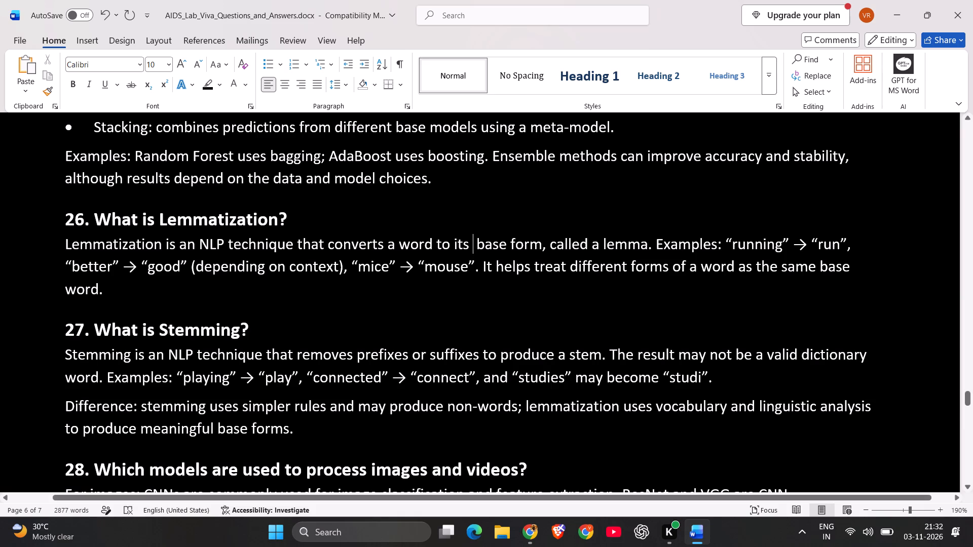
drag(649, 245, 562, 248)
key(BackSpace)
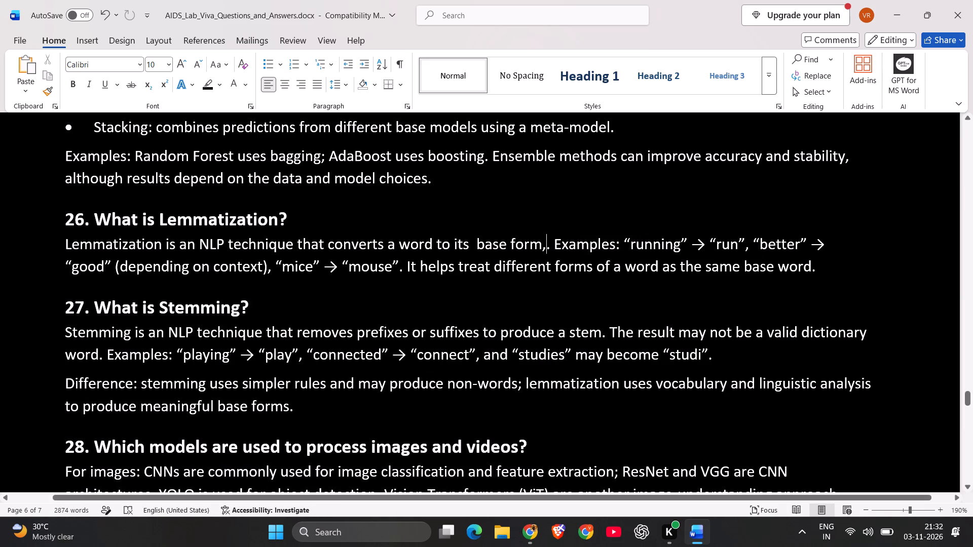
key(BackSpace)
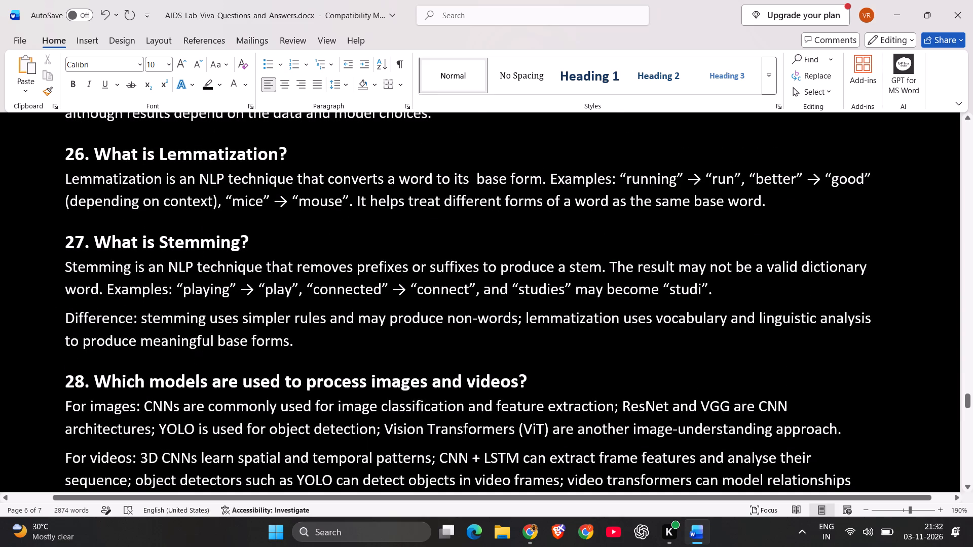
Delete the sentence "The result may not be a valid dictionary word." from the question 27 Stemming answer.
drag(607, 266, 872, 271)
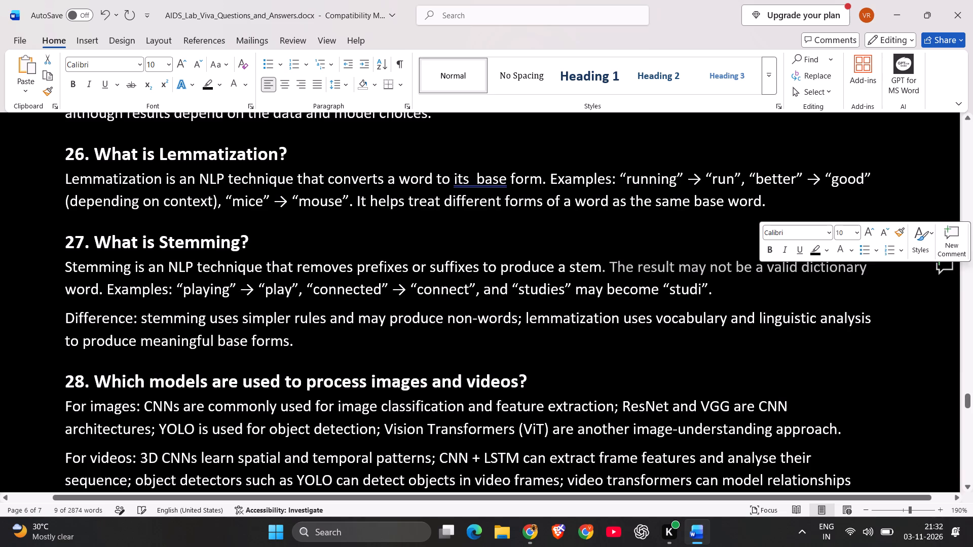
key(BackSpace)
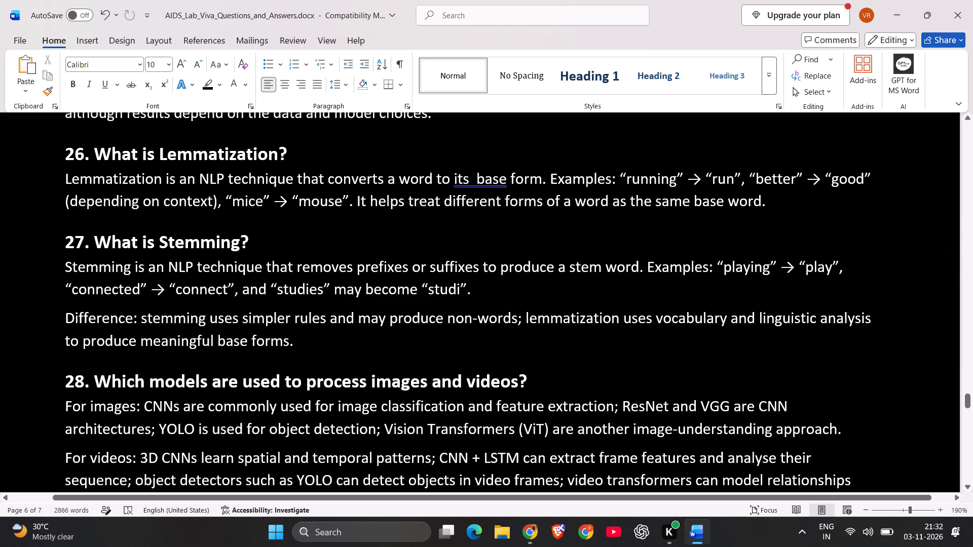
key(Right)
key(Right)
key(Right)
key(Right)
key(Right)
key(BackSpace)
key(BackSpace)
key(BackSpace)
key(BackSpace)
key(BackSpace)
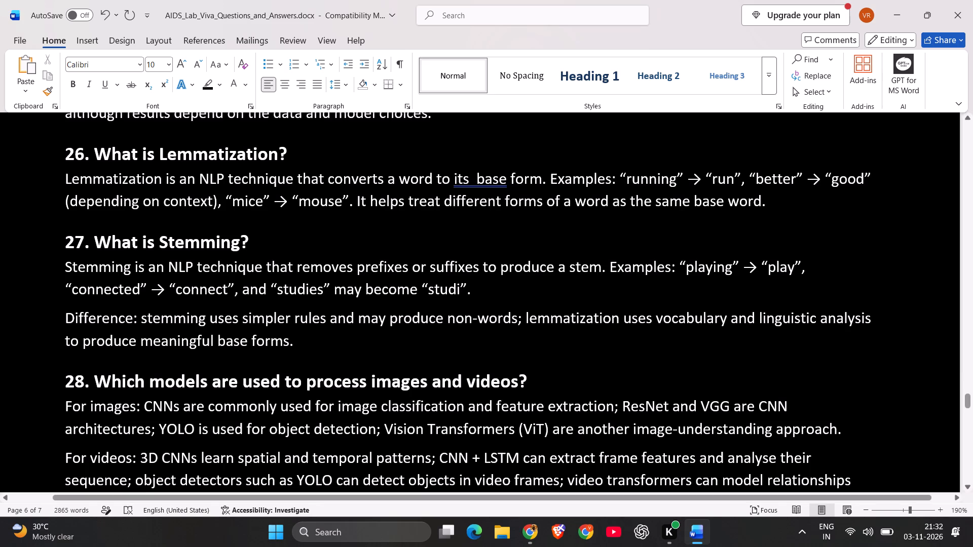
Delete the "Difference" paragraph comparing stemming and lemmatization at the end of the question 27 answer.
drag(319, 345, 73, 321)
key(BackSpace)
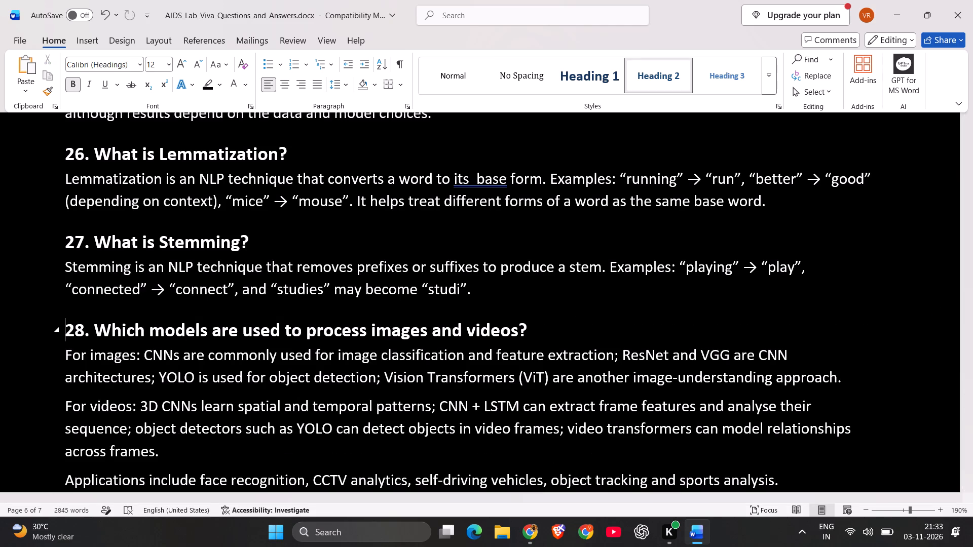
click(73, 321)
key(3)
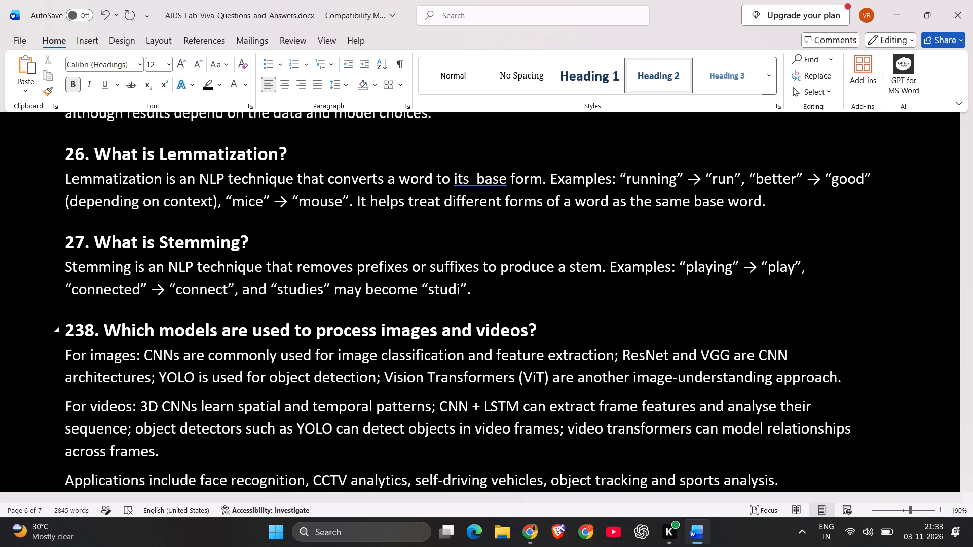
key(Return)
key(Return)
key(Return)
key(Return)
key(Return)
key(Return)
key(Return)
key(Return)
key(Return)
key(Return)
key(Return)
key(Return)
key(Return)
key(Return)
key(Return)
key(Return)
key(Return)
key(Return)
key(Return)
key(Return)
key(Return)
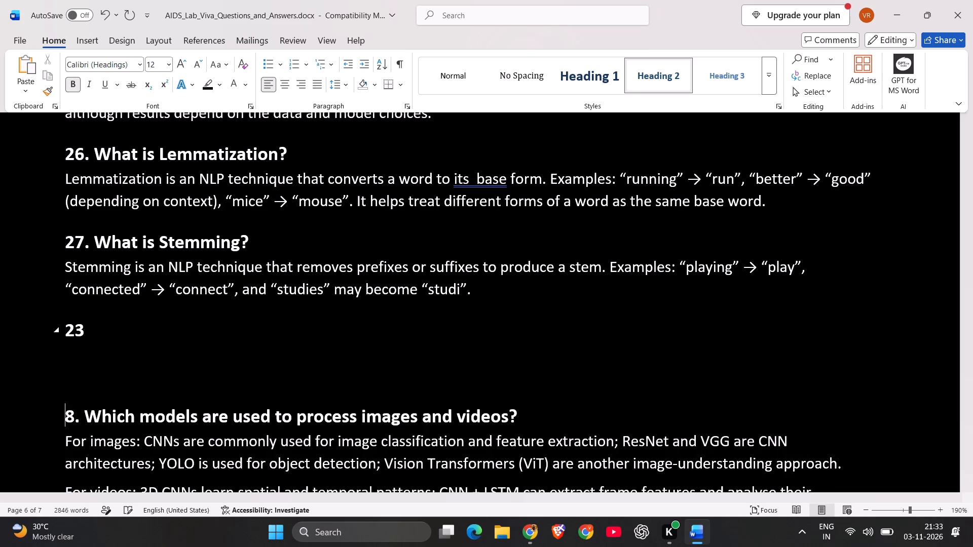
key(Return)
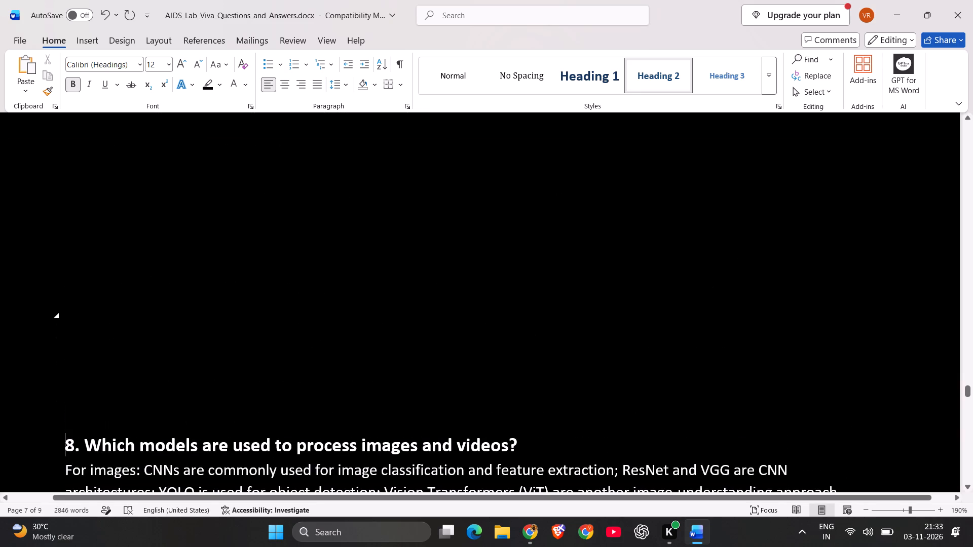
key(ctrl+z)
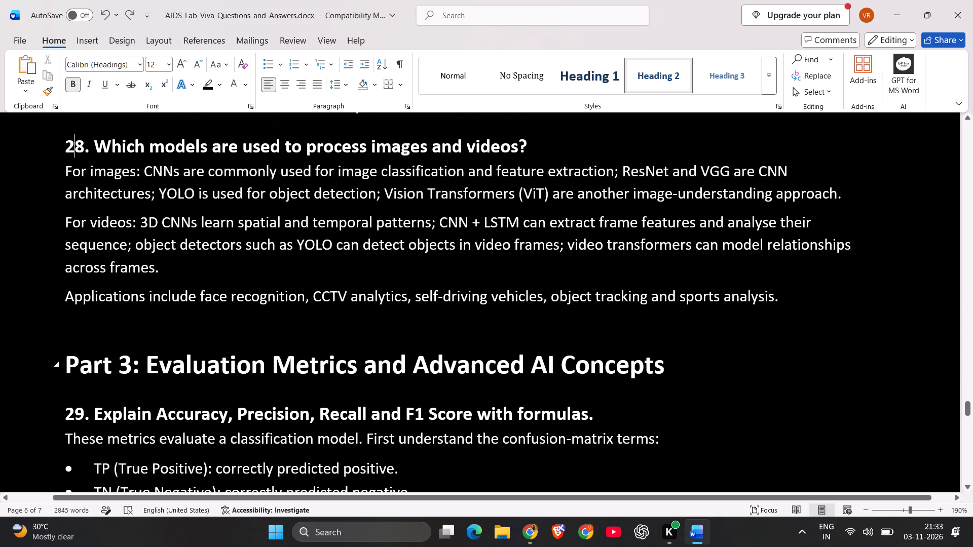
Look over the answers to questions 28 to 32 and recheck the shortened lemmatization and stemming answers.
scroll(73, 321, down, 2)
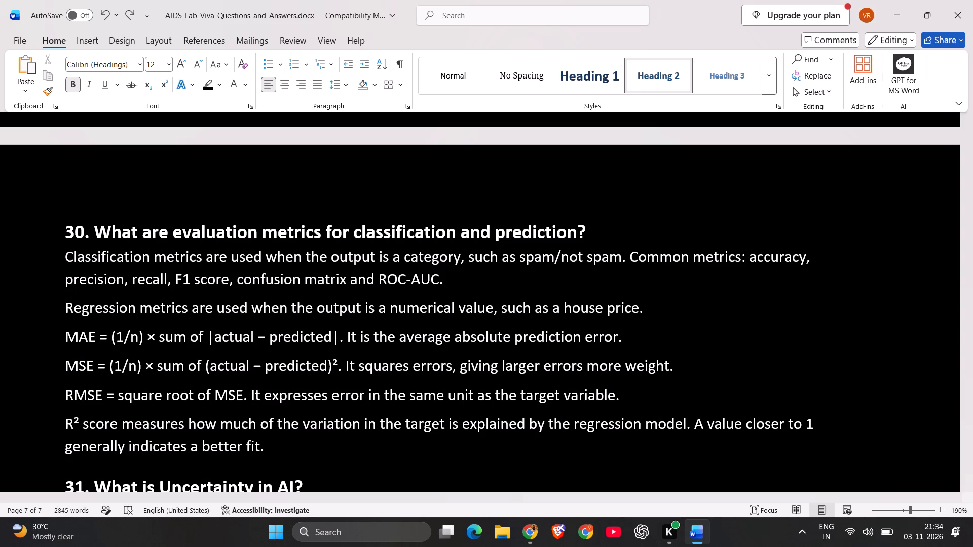
click(73, 321)
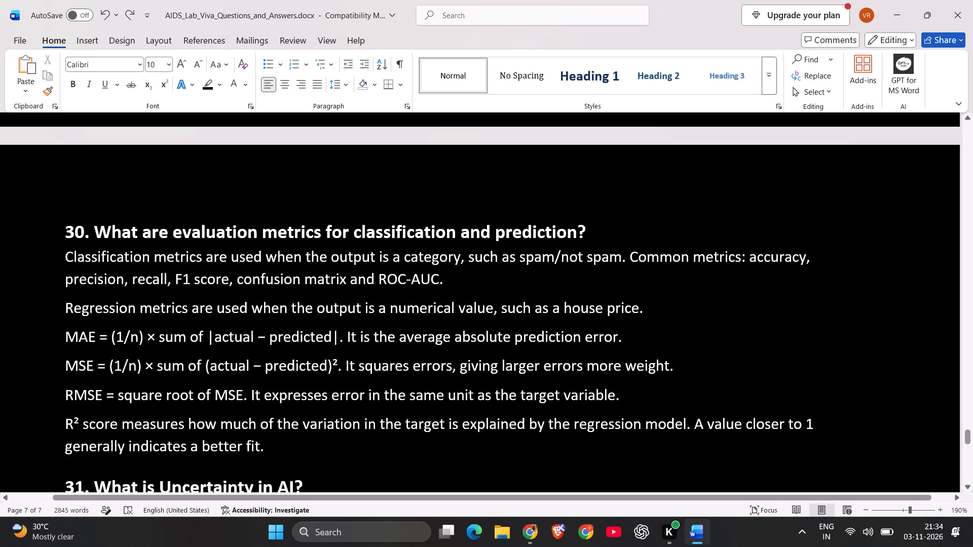
scroll(32, 303, down, 12)
scroll(32, 303, up, 3)
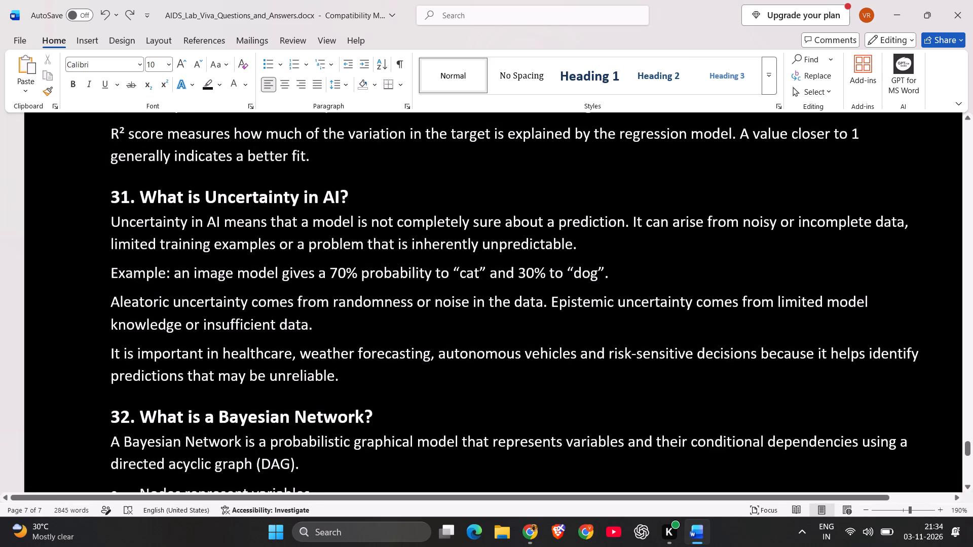
scroll(32, 303, up, 1)
scroll(260, 269, up, 2)
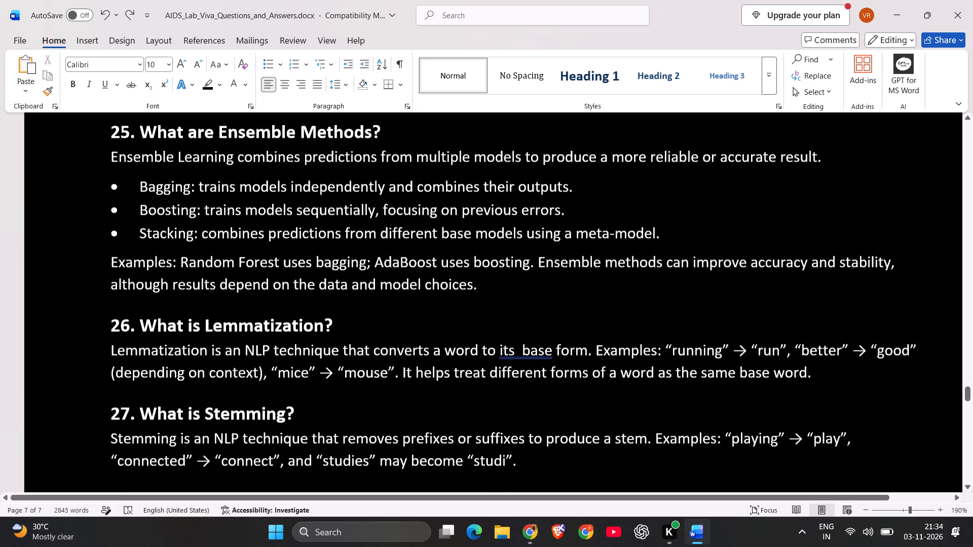
scroll(260, 269, up, 1)
scroll(247, 389, down, 1)
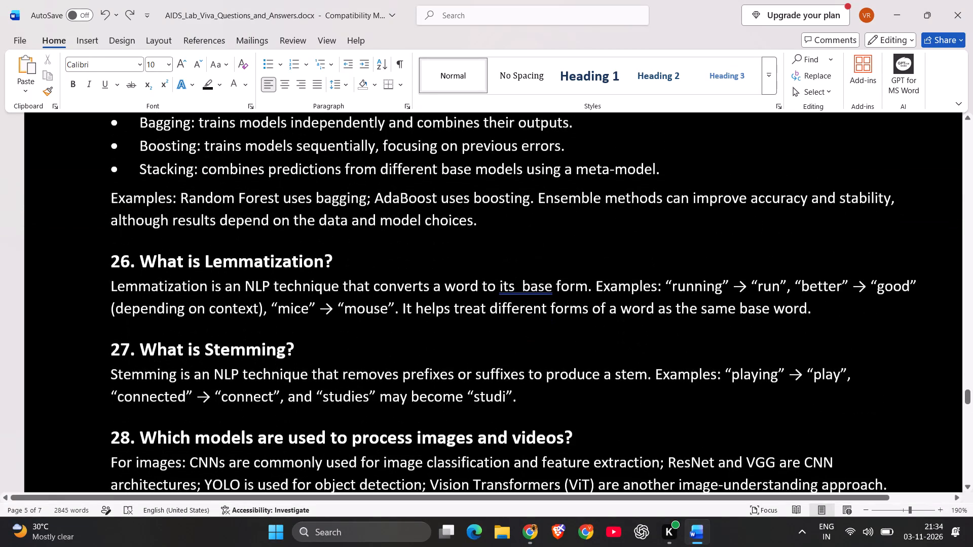
scroll(247, 389, down, 2)
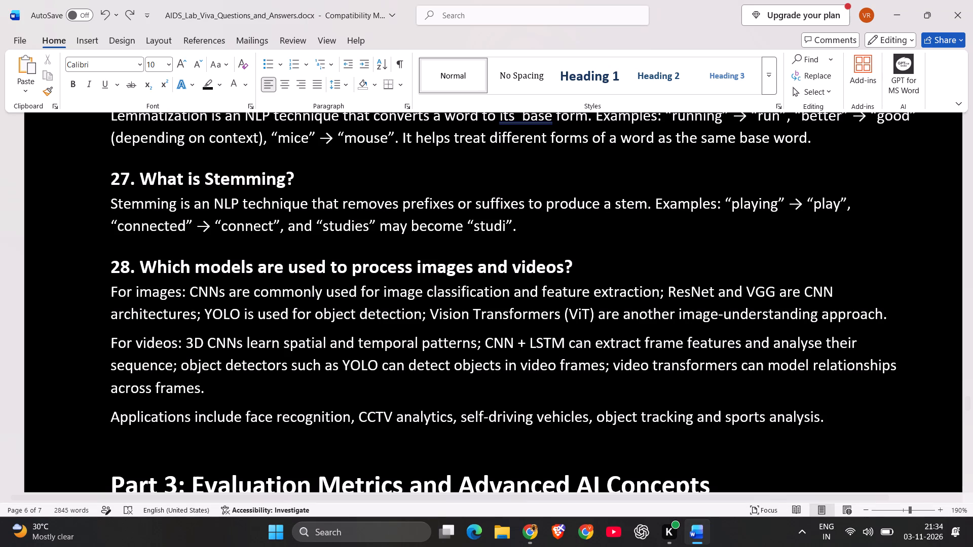
scroll(397, 273, down, 2)
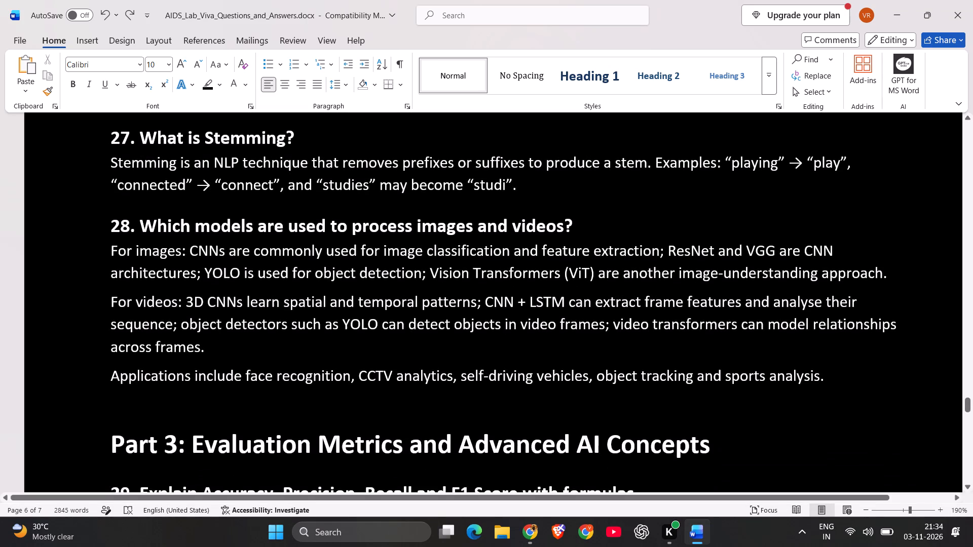
scroll(397, 273, down, 1)
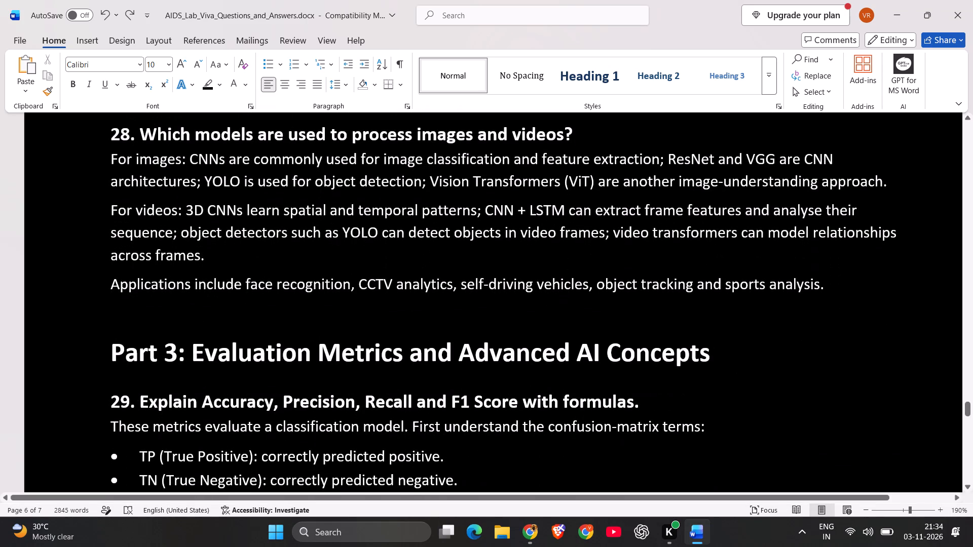
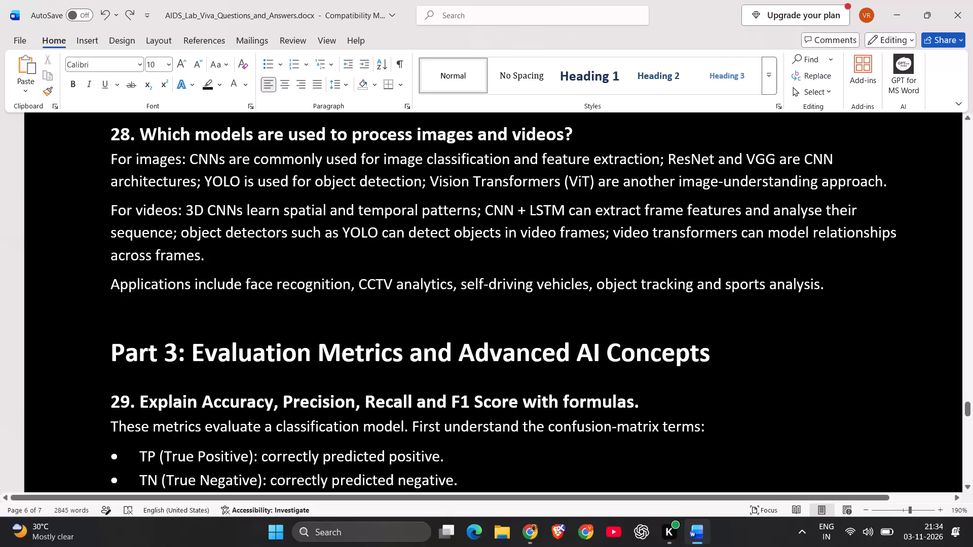
Read through the question 28 answer on image and video models and the question 29 formulas for accuracy, precision, recall and F1 score.
scroll(424, 317, up, 1)
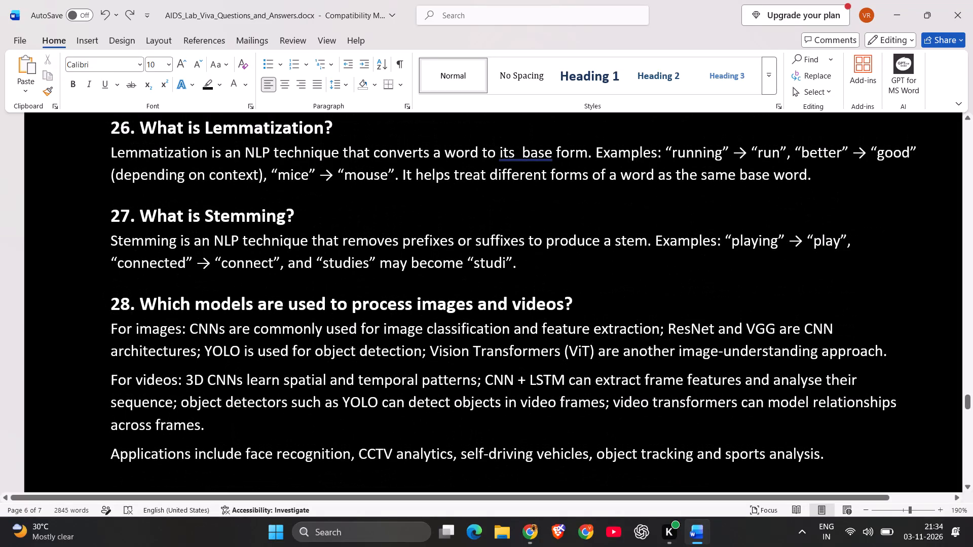
scroll(489, 329, down, 2)
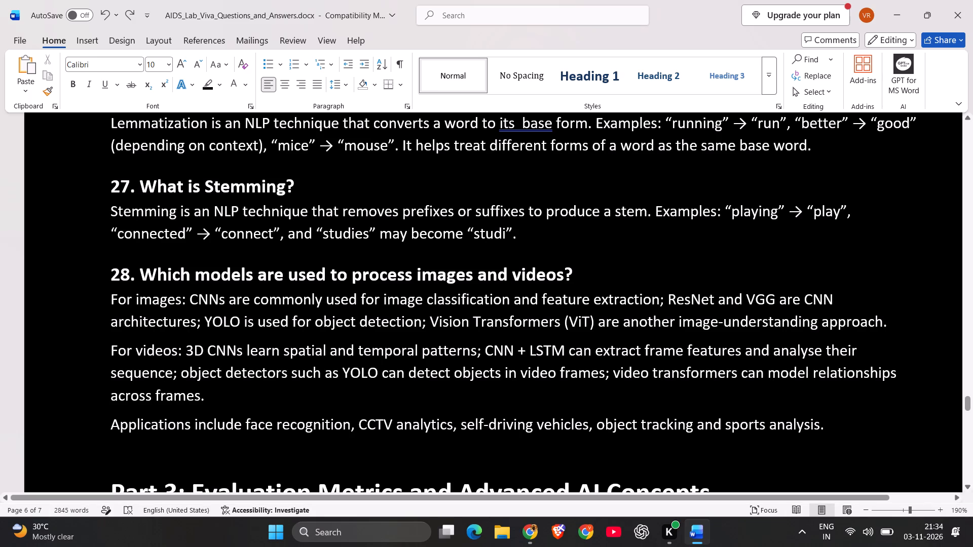
scroll(306, 390, down, 1)
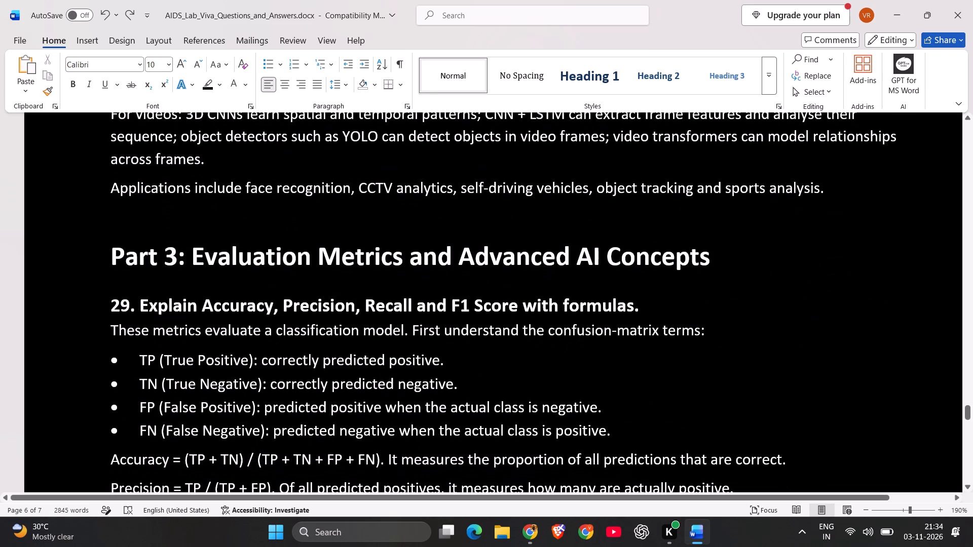
scroll(306, 390, down, 1)
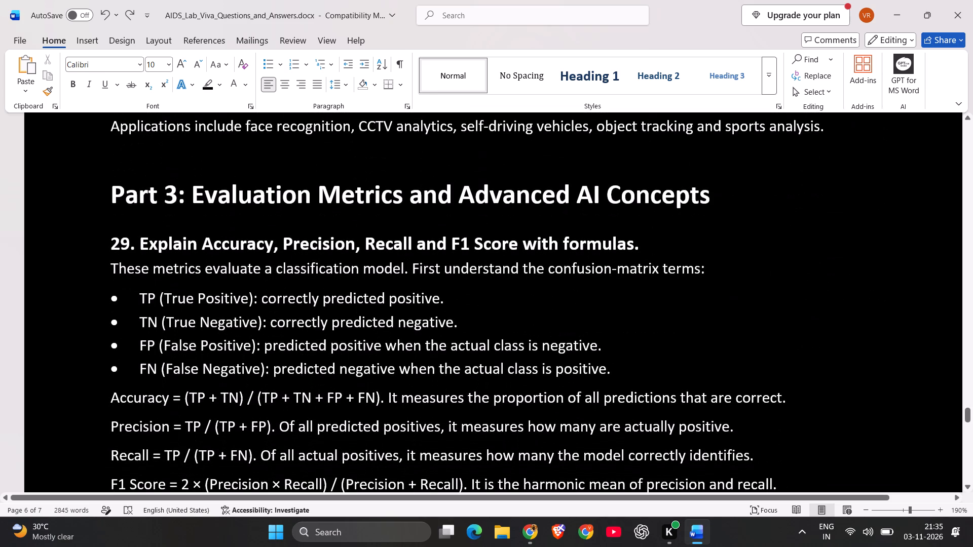
scroll(306, 390, down, 1)
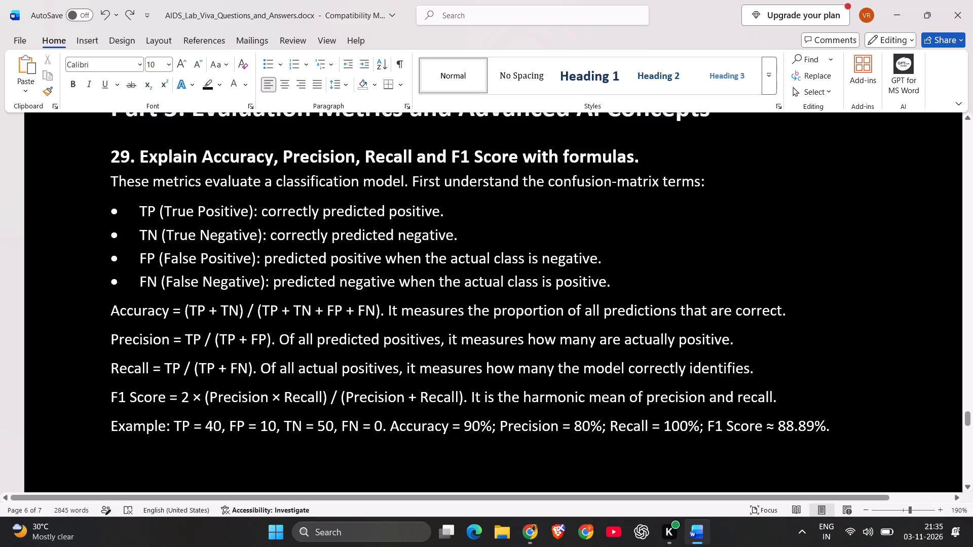
drag(193, 318, 351, 314)
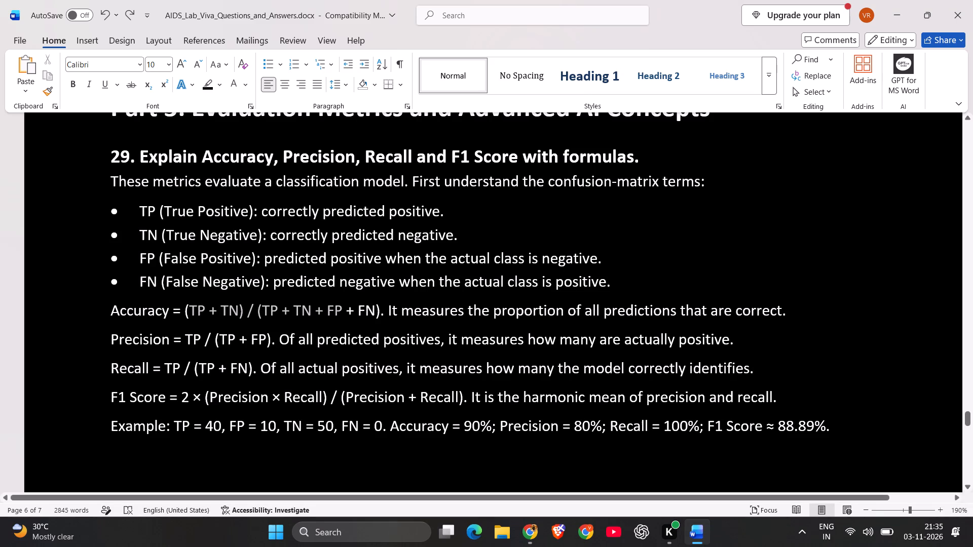
drag(351, 314, 370, 315)
click(370, 315)
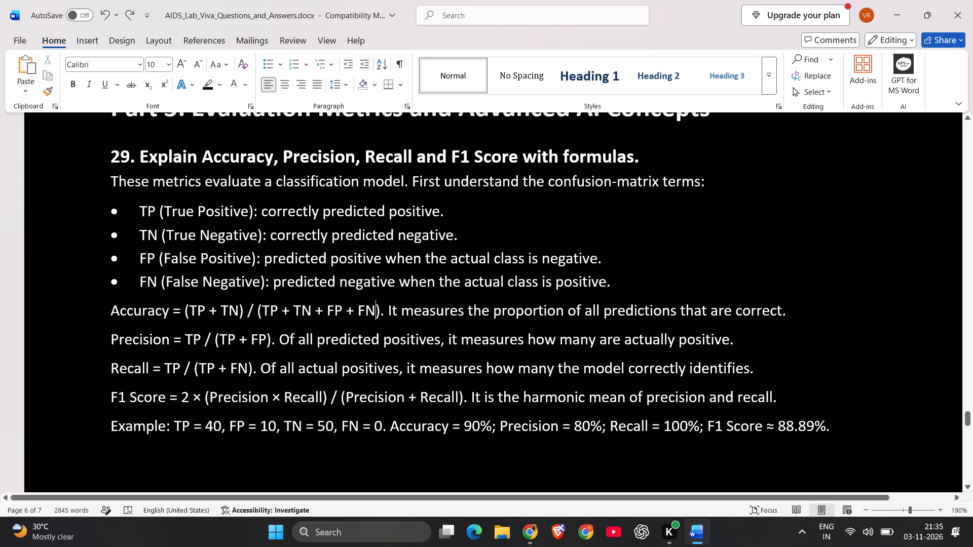
drag(235, 338, 265, 337)
drag(265, 337, 270, 337)
click(175, 372)
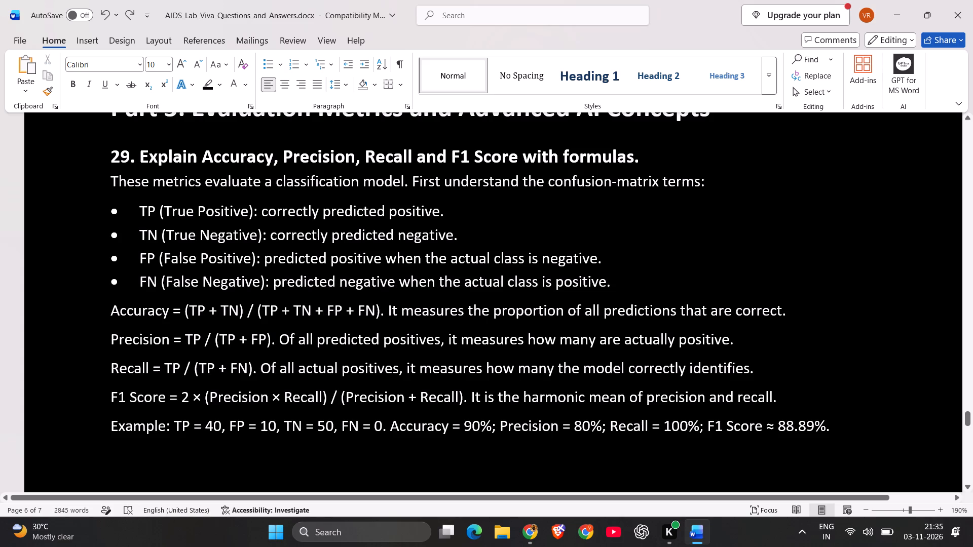
click(164, 370)
drag(164, 370, 248, 370)
click(248, 370)
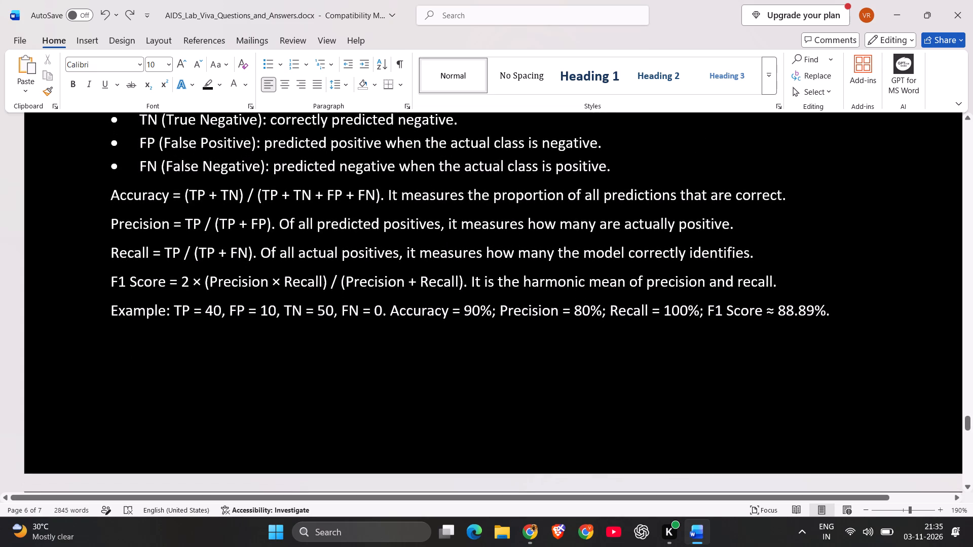
Read the question 30 answer on evaluation metrics for classification and regression.
scroll(273, 395, down, 2)
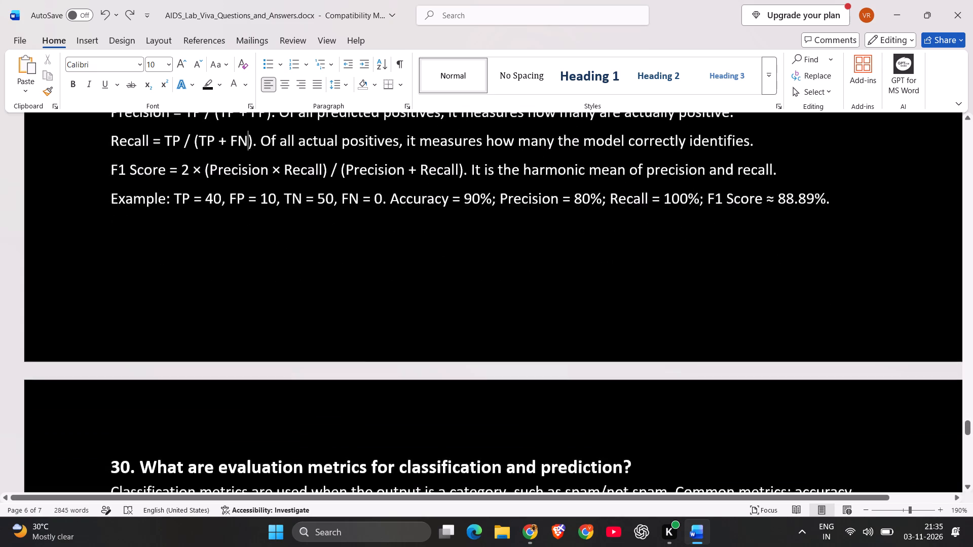
scroll(273, 395, down, 1)
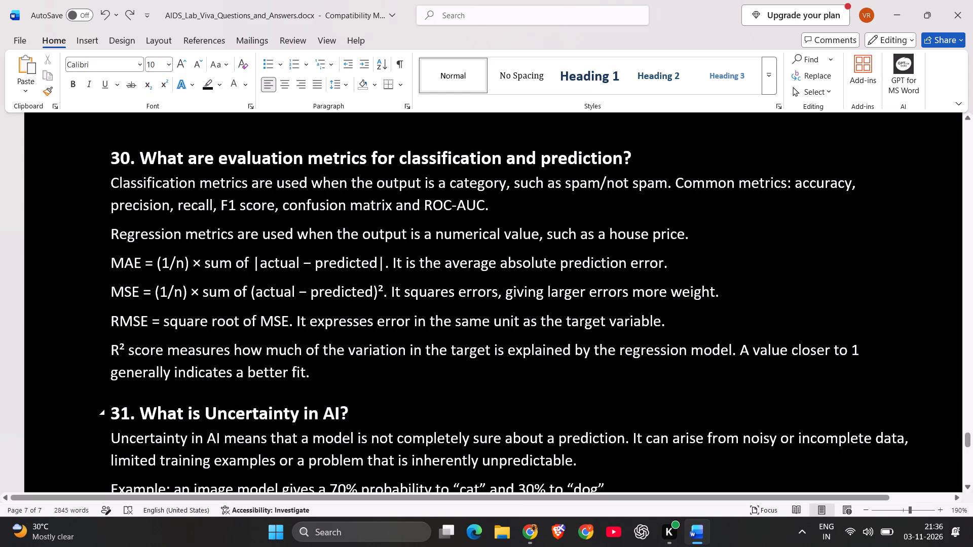
click(692, 188)
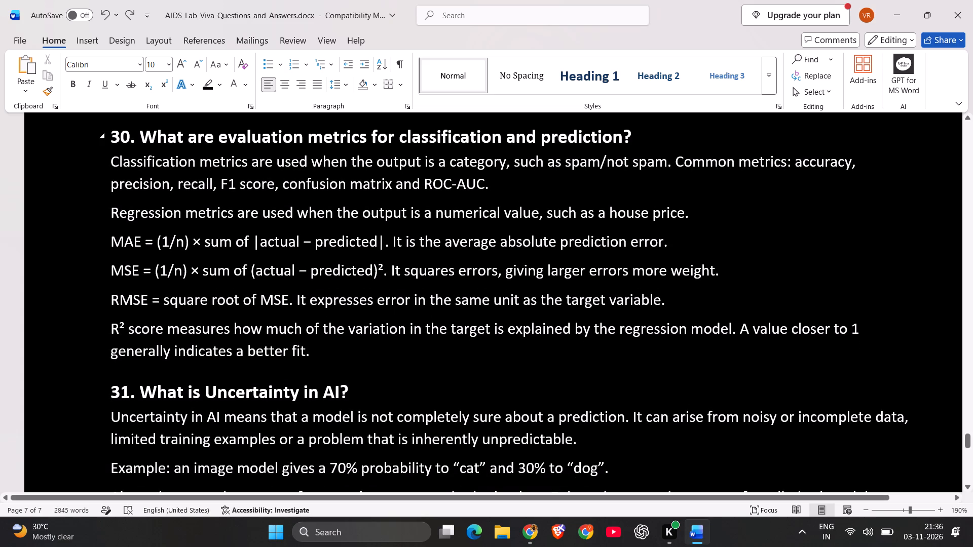
drag(178, 192, 357, 197)
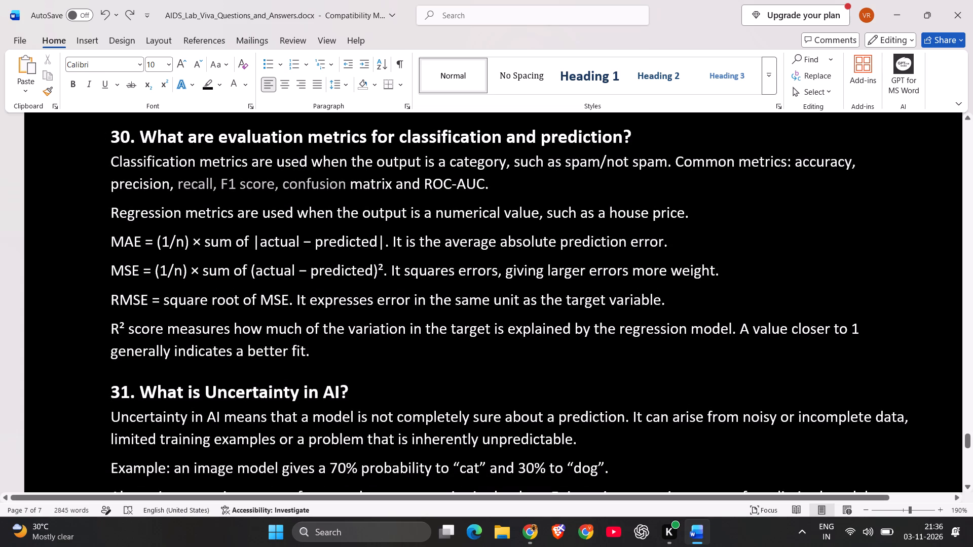
drag(357, 197, 483, 186)
click(483, 186)
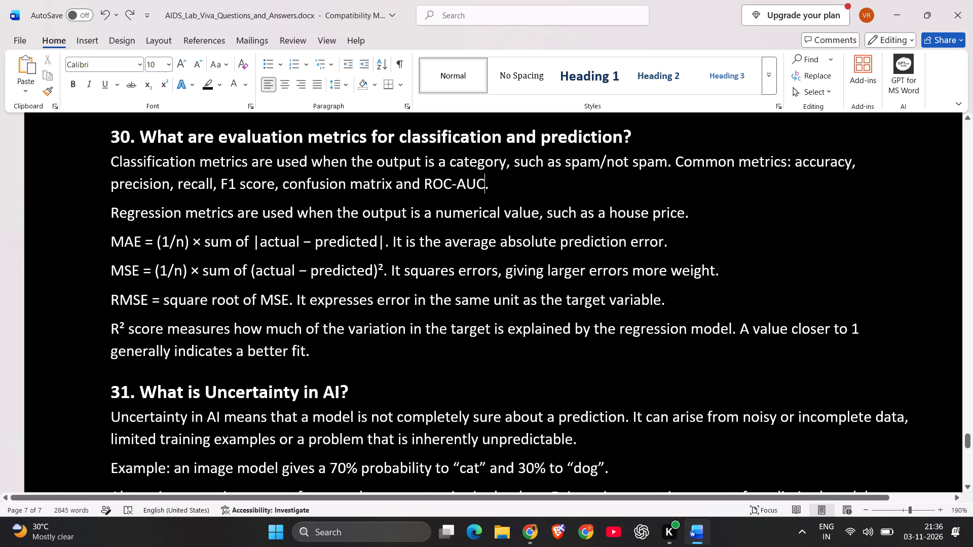
Read the question 31 answer on uncertainty in AI and the question 32 answer on Bayesian networks.
scroll(221, 270, down, 2)
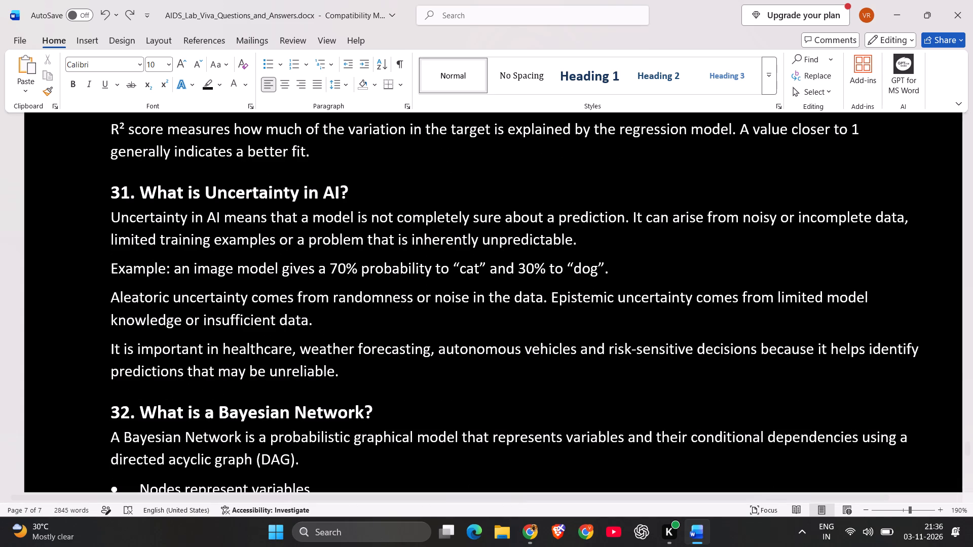
scroll(210, 308, down, 1)
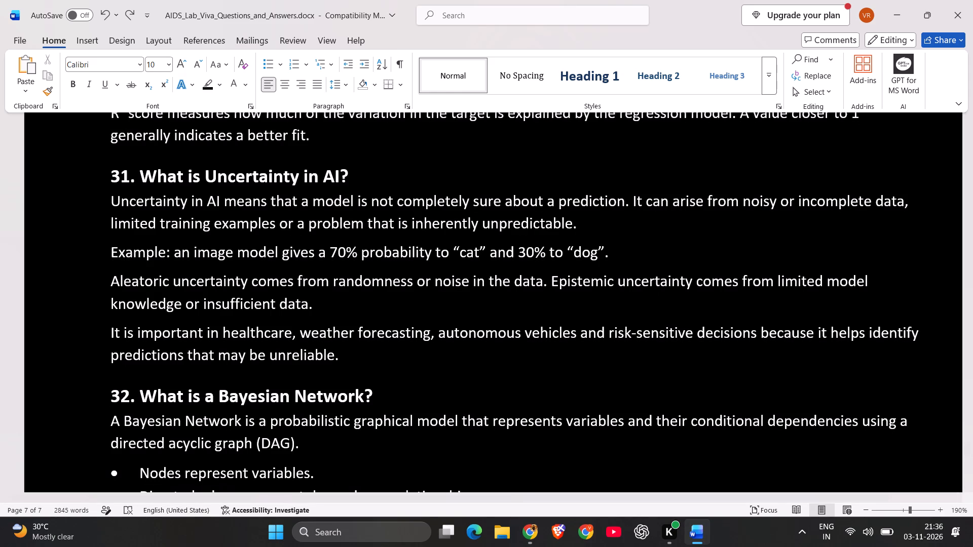
drag(177, 263, 385, 257)
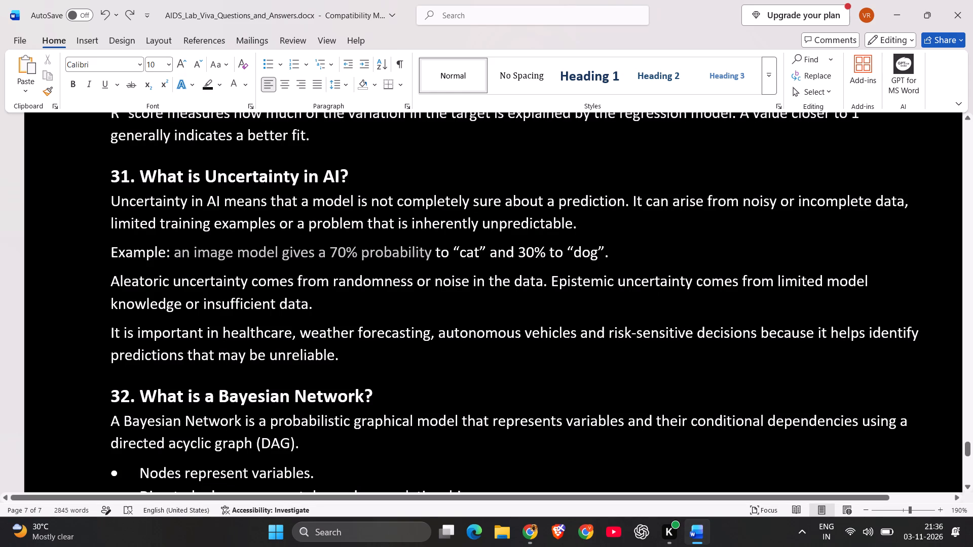
drag(385, 257, 462, 254)
click(462, 254)
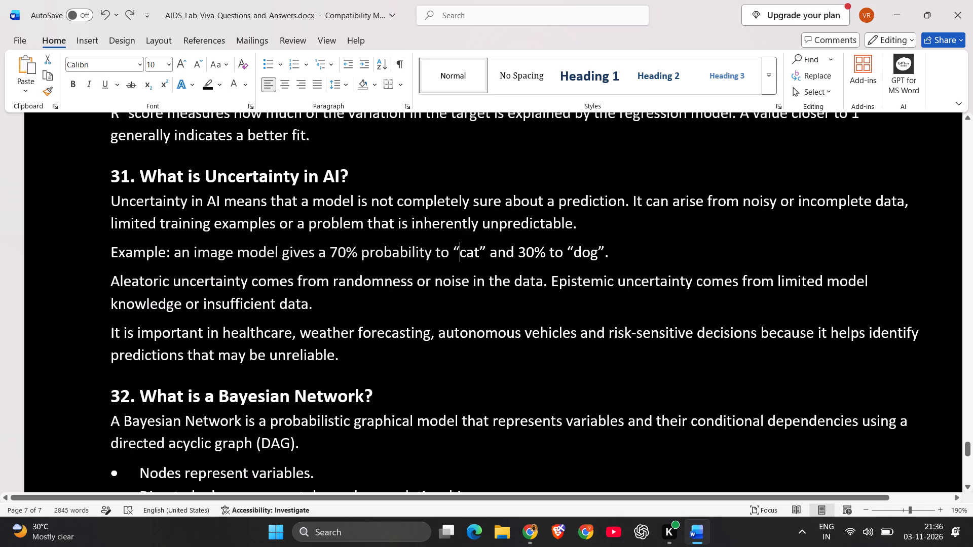
drag(476, 255, 603, 256)
click(603, 256)
scroll(603, 256, down, 1)
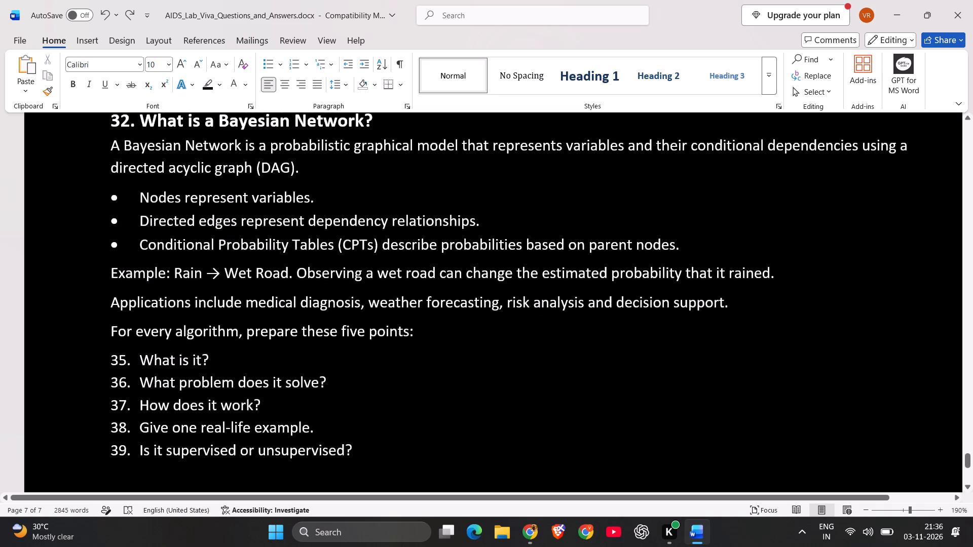
scroll(603, 256, up, 1)
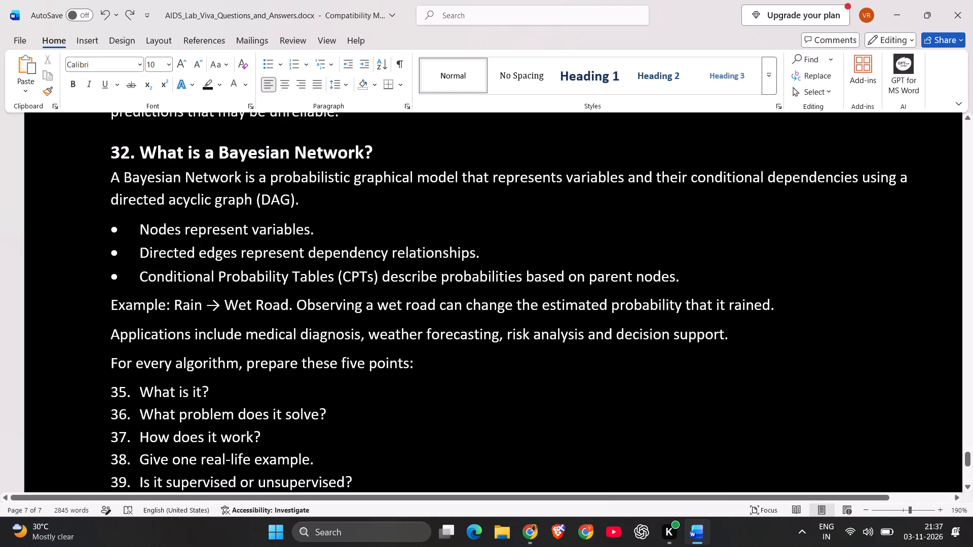
Save the AIDS Lab Viva questions and answers document under its existing name.
key(ctrl+s)
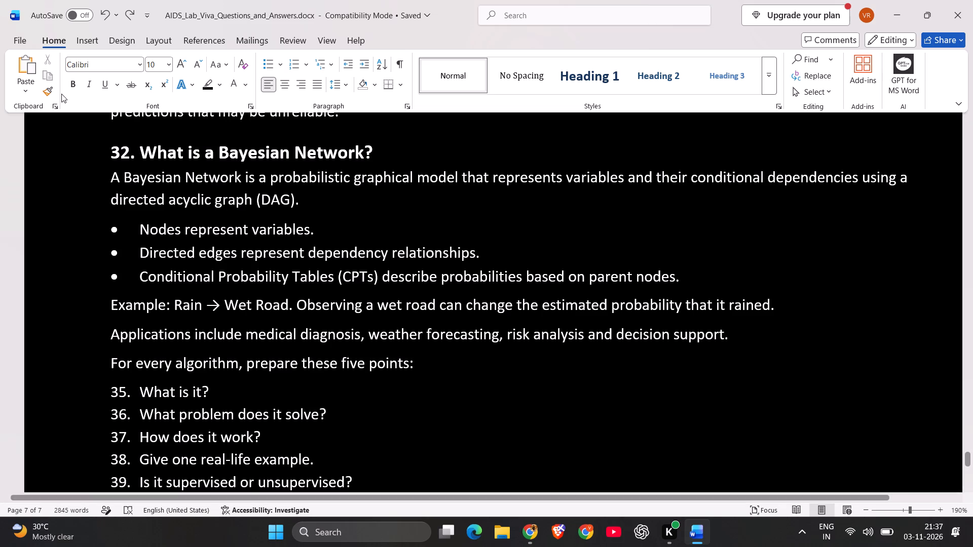
key(ctrl+s)
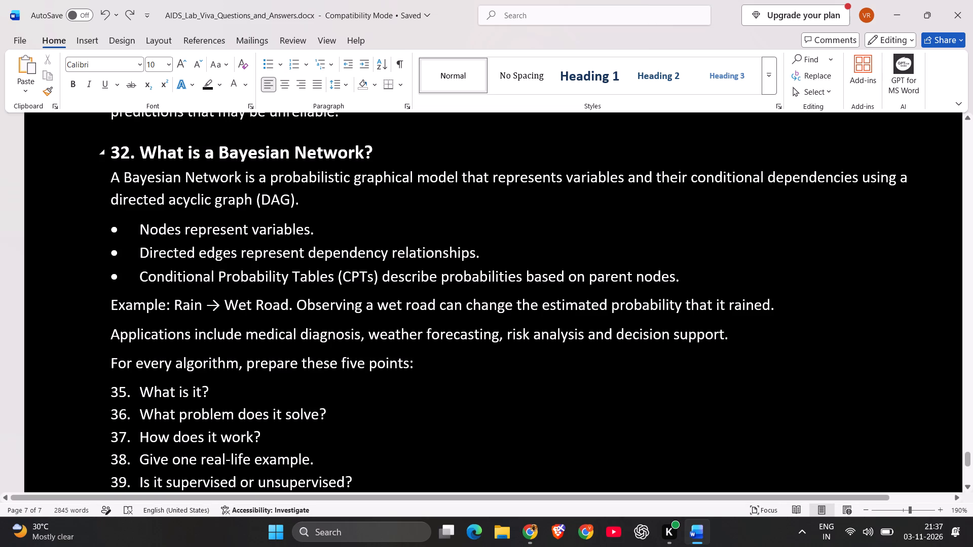
click(22, 36)
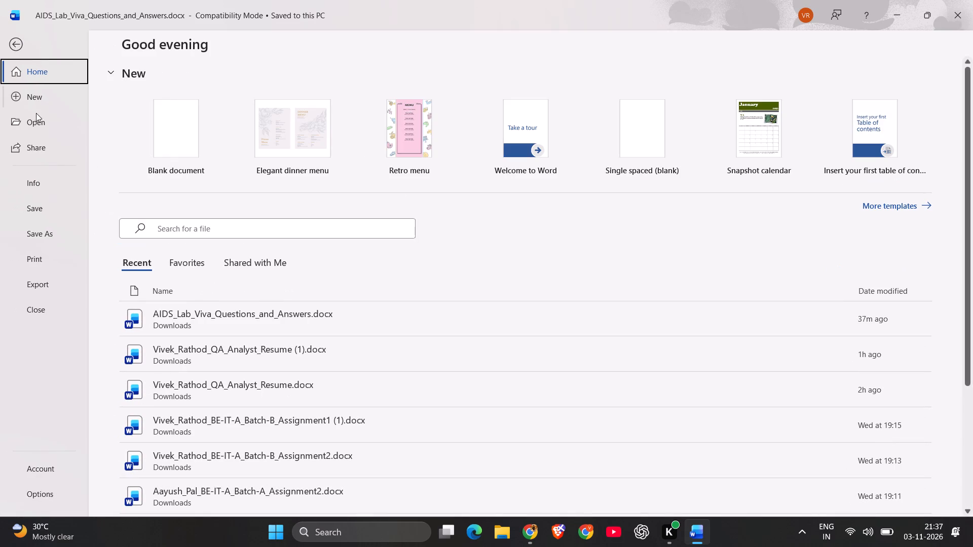
click(41, 205)
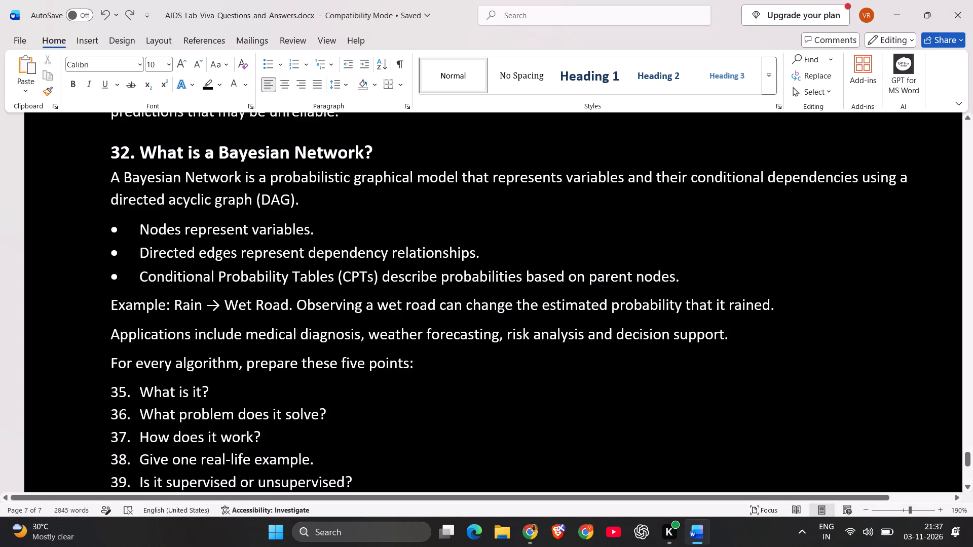